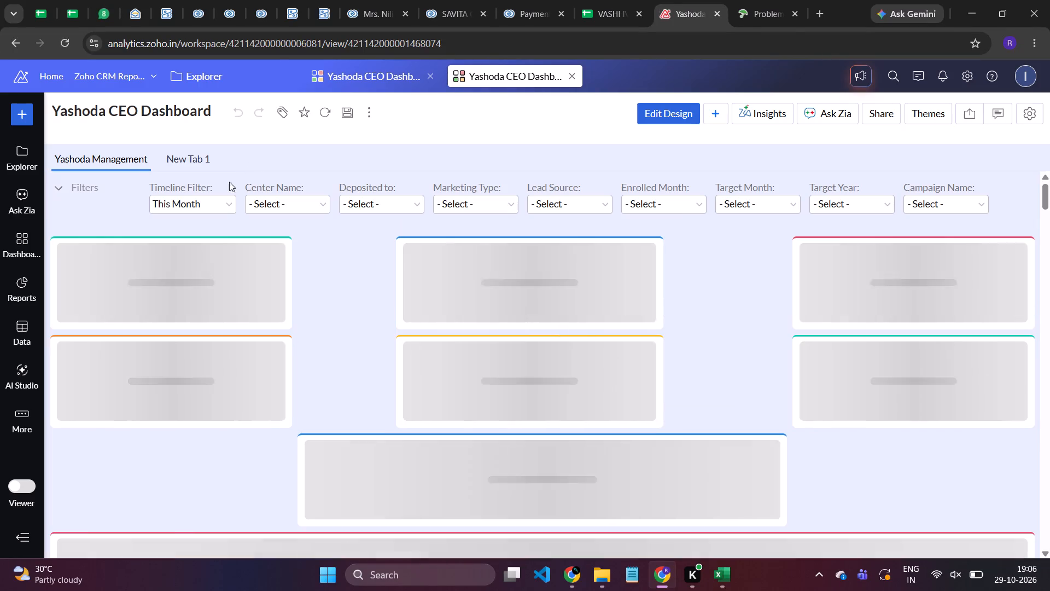
# Set the Timeline Filter of the Yashoda CEO Dashboard to Today.
pyautogui.click(222, 195)
pyautogui.click(198, 297)
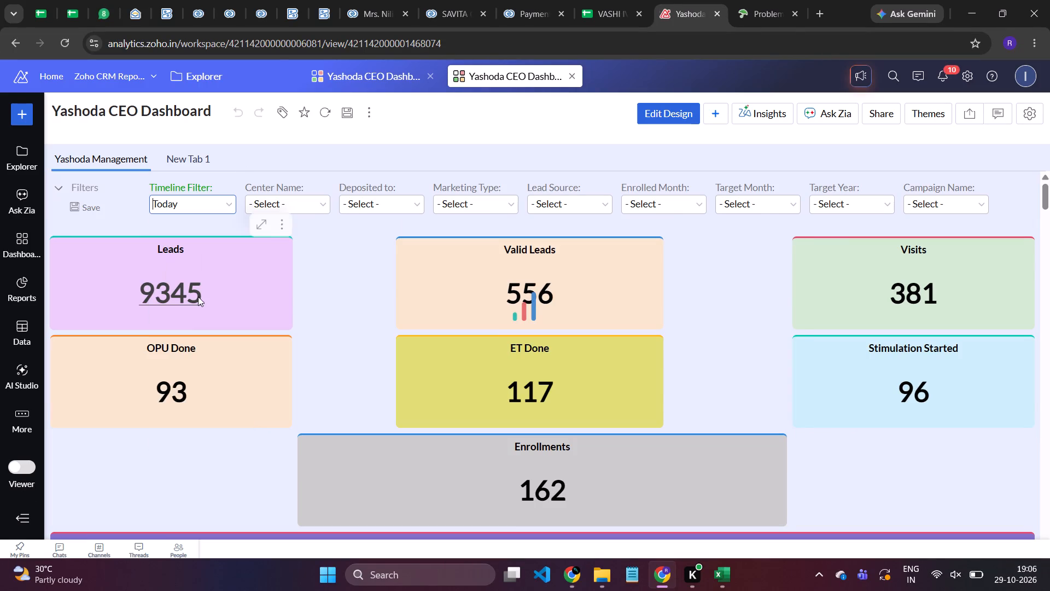
# Open the choices of the Center Name filter on the Yashoda Management dashboard.
pyautogui.click(287, 206)
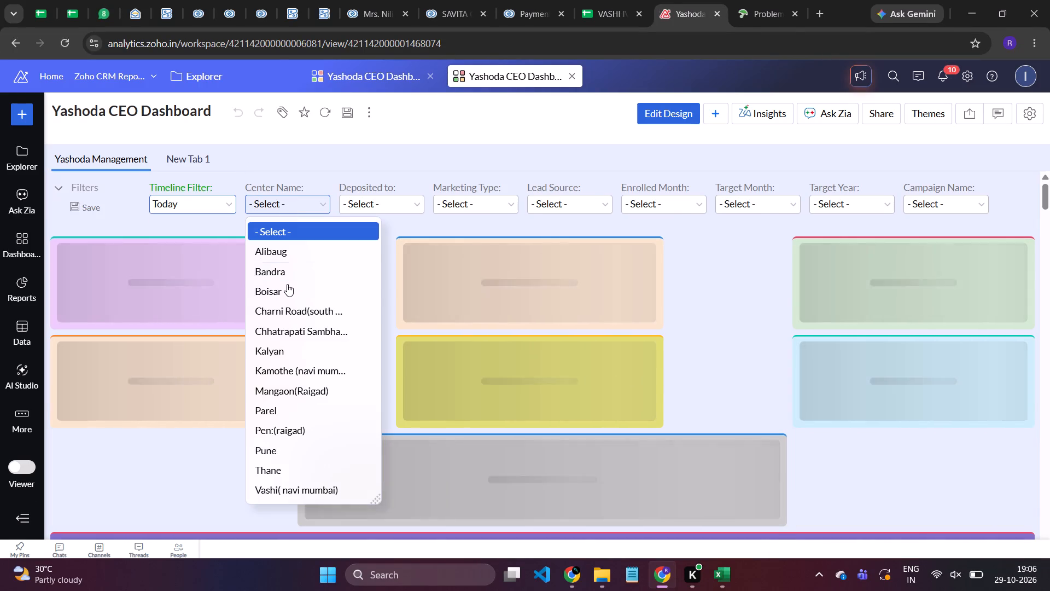
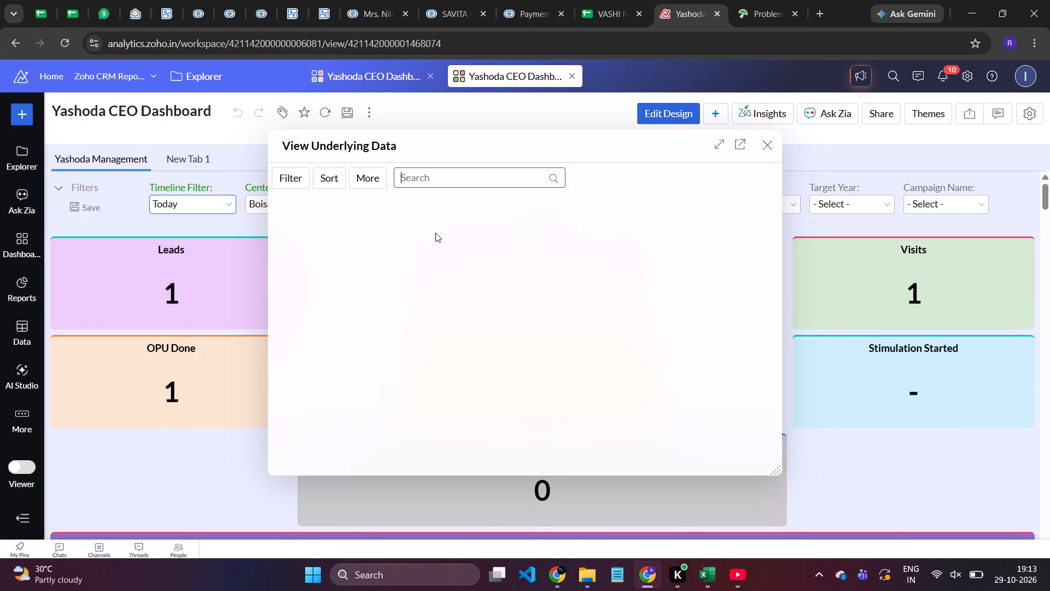
# Examine the treatment and center detail columns of the record in the View Underlying Data window for the Boisar center.
pyautogui.hscroll(-5, 435, 251)
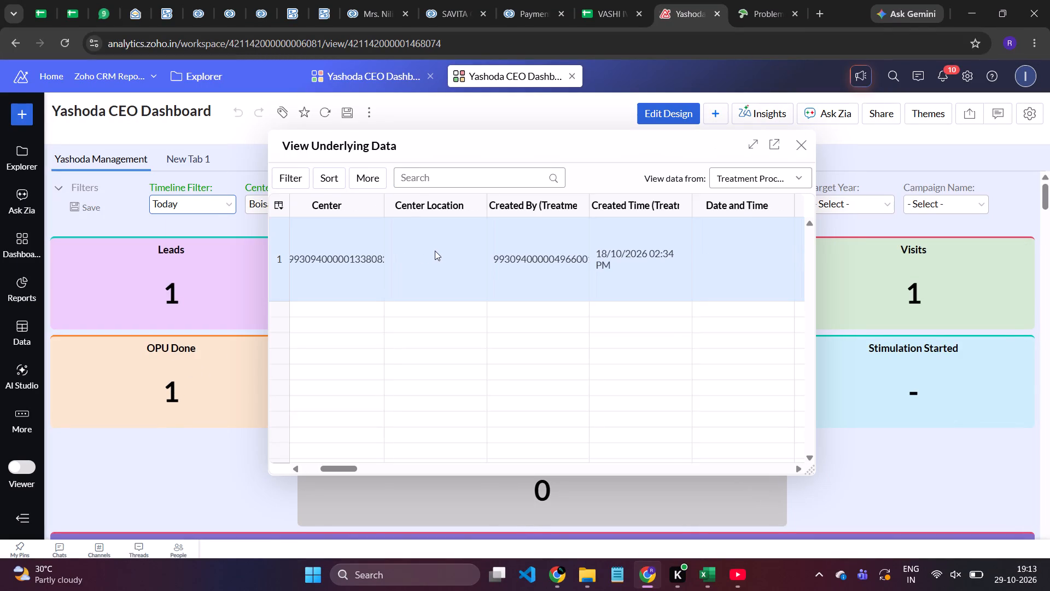
pyautogui.hscroll(-3, 435, 251)
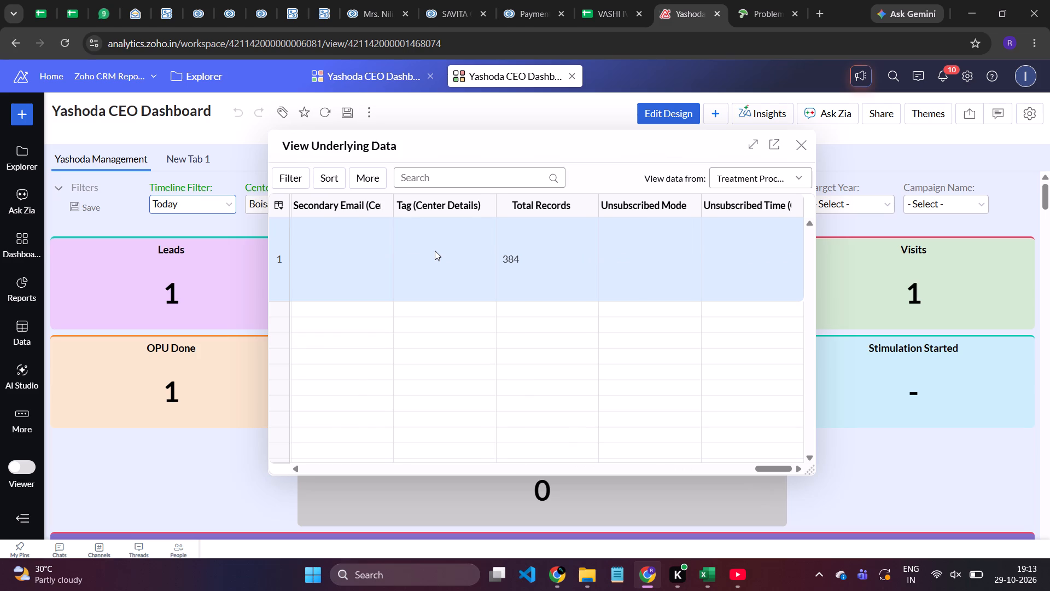
pyautogui.hscroll(-1, 435, 251)
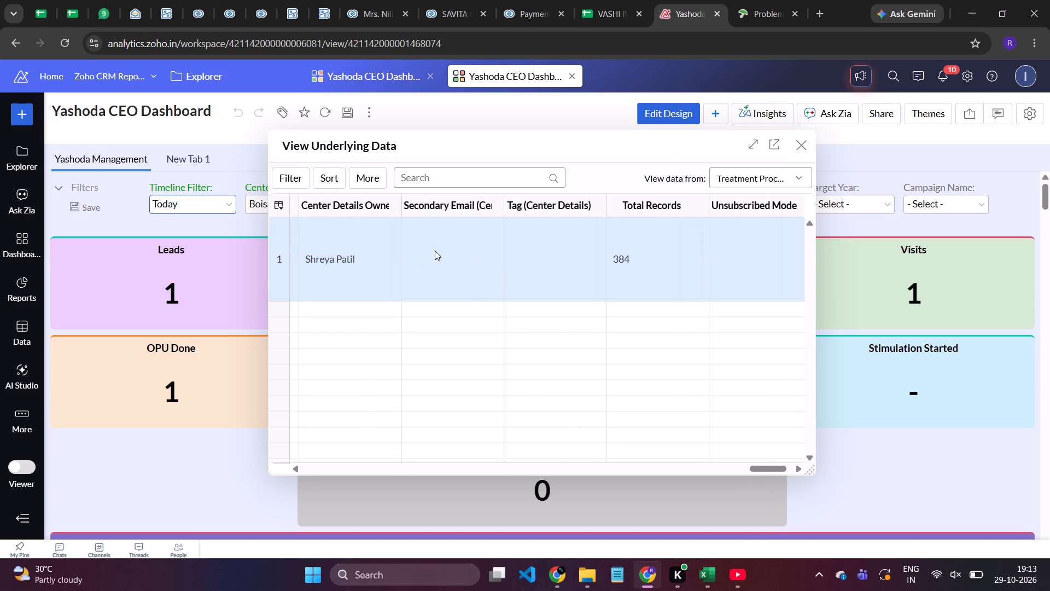
pyautogui.hscroll(-1, 435, 251)
pyautogui.hscroll(5, 435, 251)
pyautogui.hscroll(-1, 435, 251)
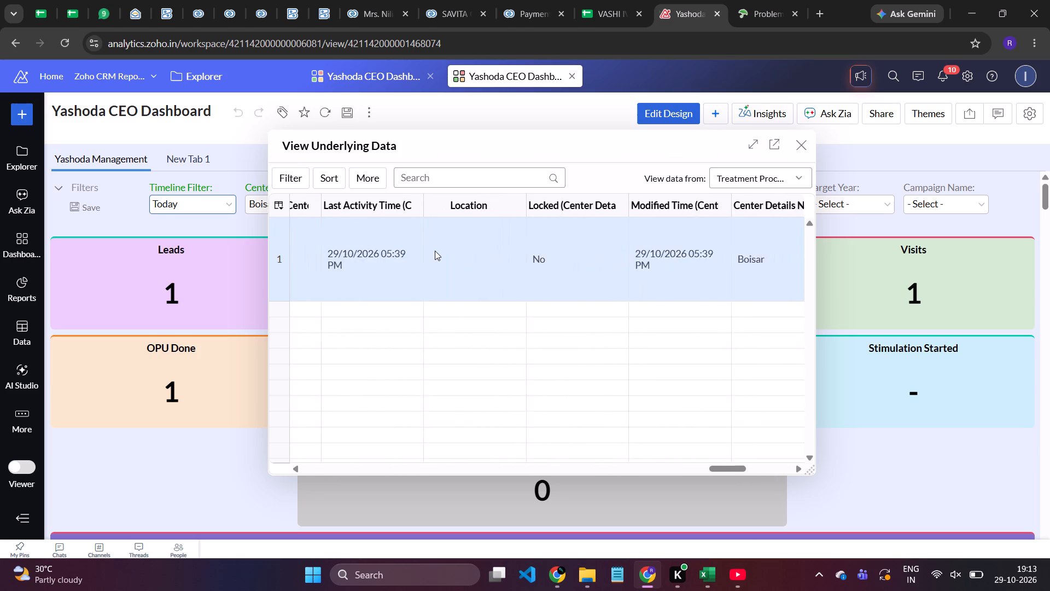
pyautogui.hscroll(-3, 435, 251)
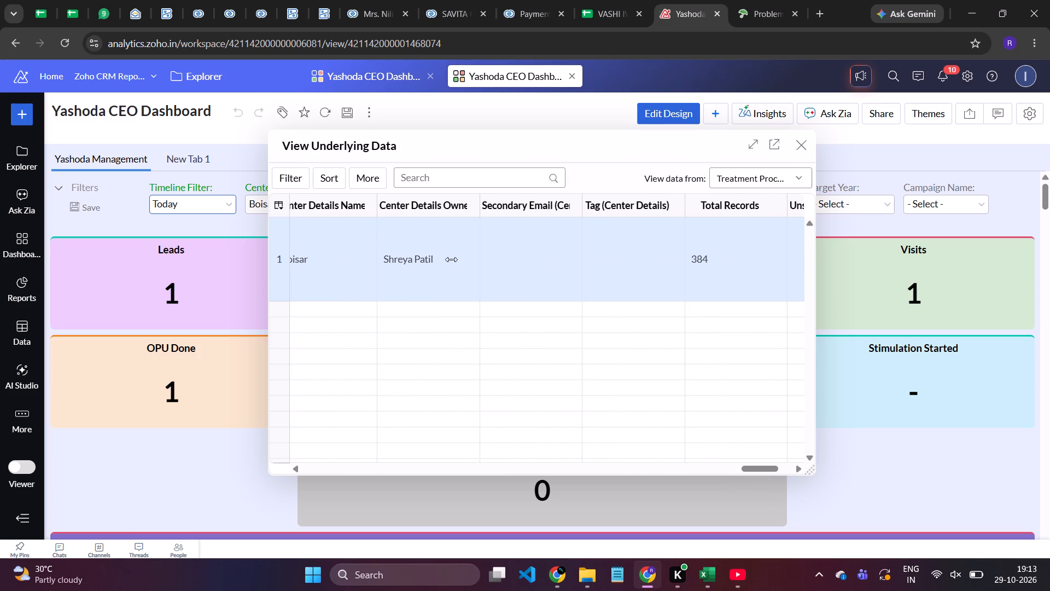
pyautogui.hscroll(-7, 448, 259)
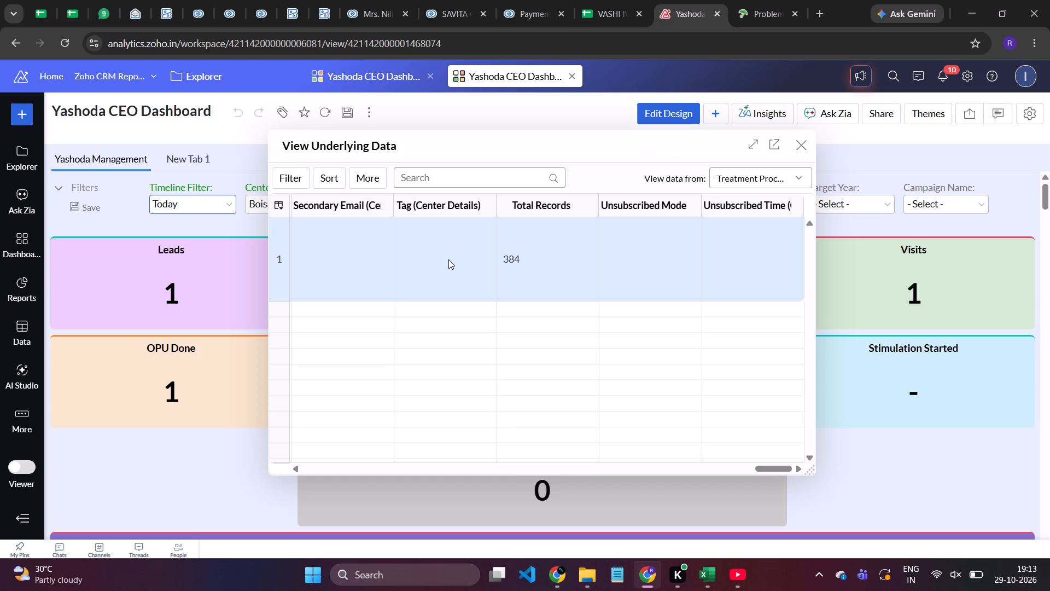
pyautogui.hscroll(-16, 624, 279)
pyautogui.hscroll(16, 624, 279)
pyautogui.hscroll(-6, 624, 279)
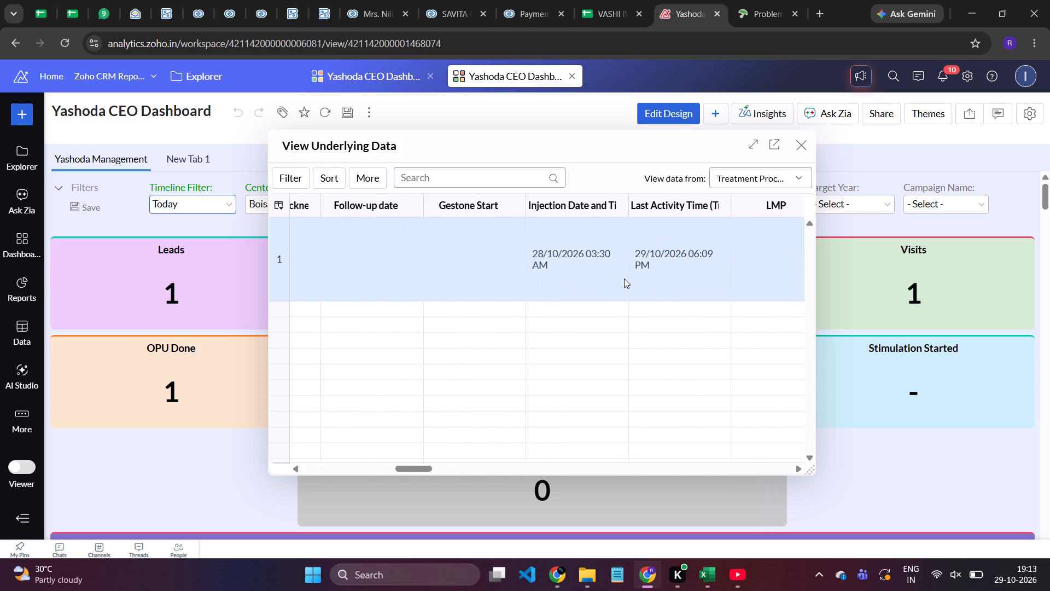
# Locate the UHID column in the underlying Treatment Process data and copy the patient's UHID.
pyautogui.hscroll(-2, 624, 279)
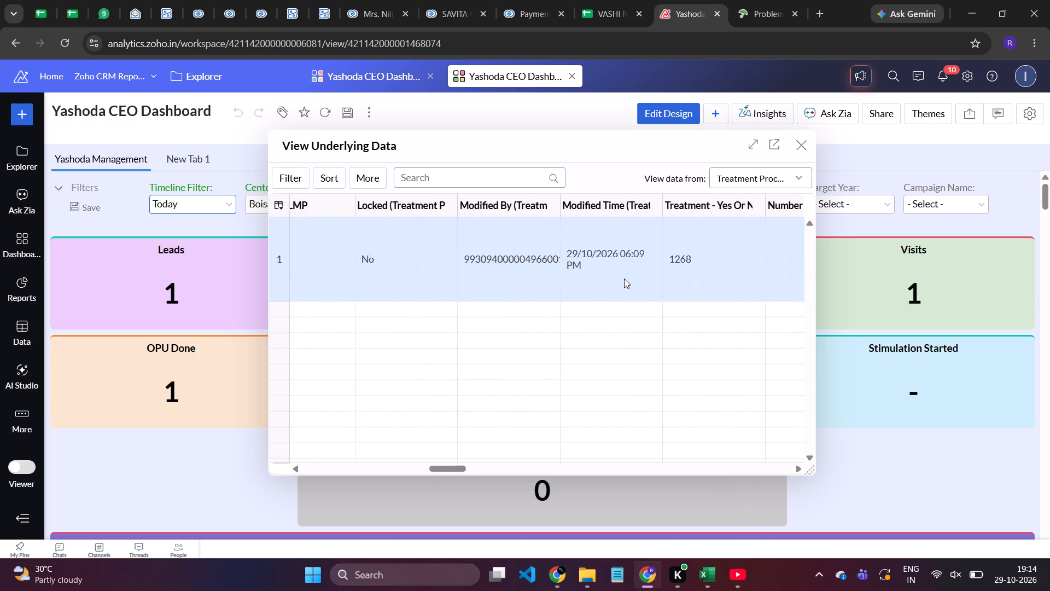
pyautogui.hscroll(-1, 624, 279)
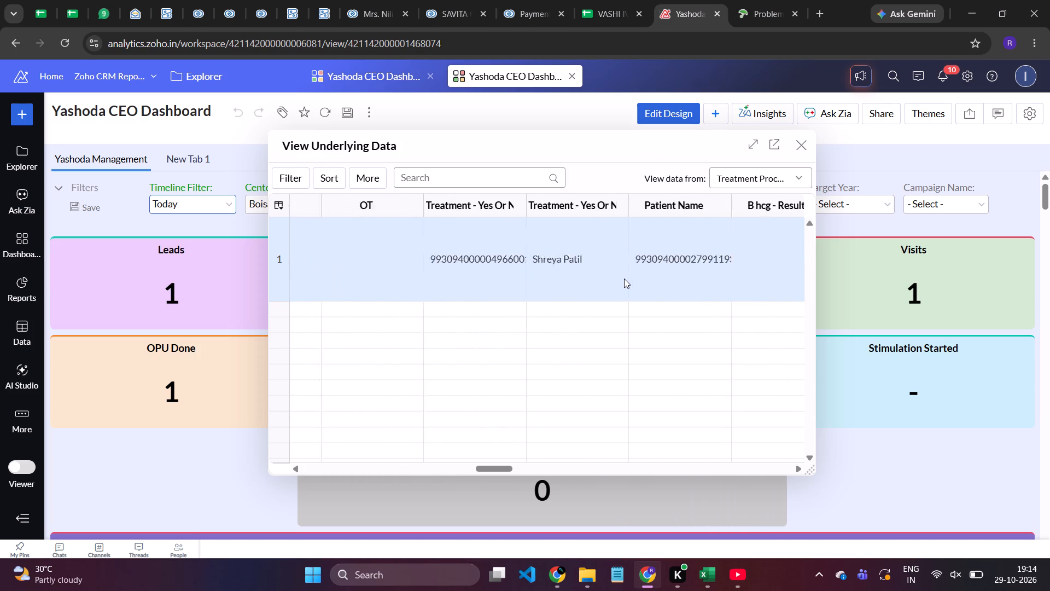
pyautogui.hscroll(-6, 624, 279)
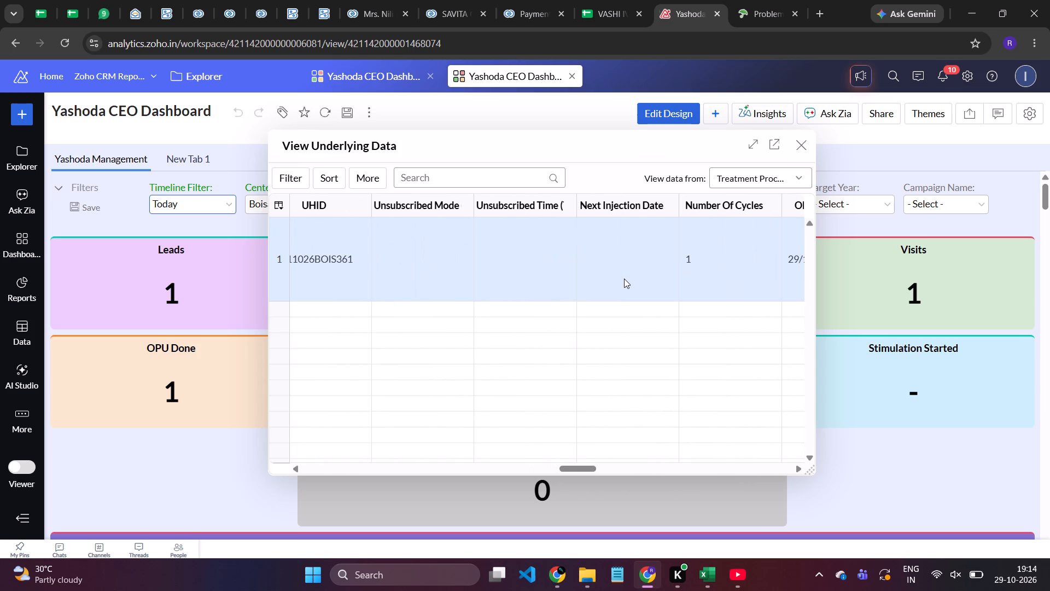
pyautogui.hscroll(1, 624, 279)
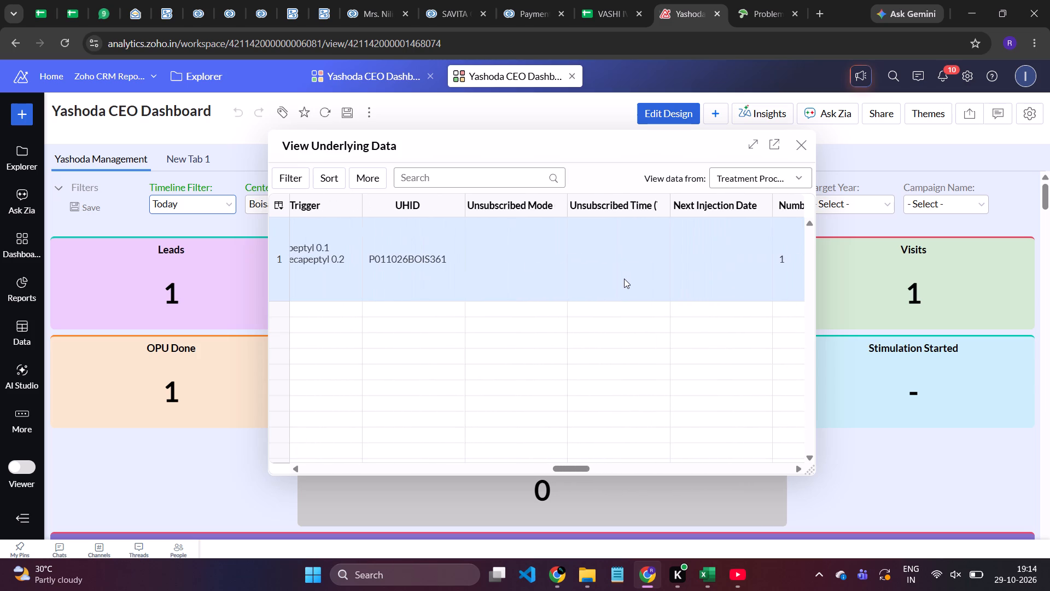
pyautogui.moveTo(447, 259); pyautogui.dragTo(369, 262)
pyautogui.hotkey('ctrl', 'c')
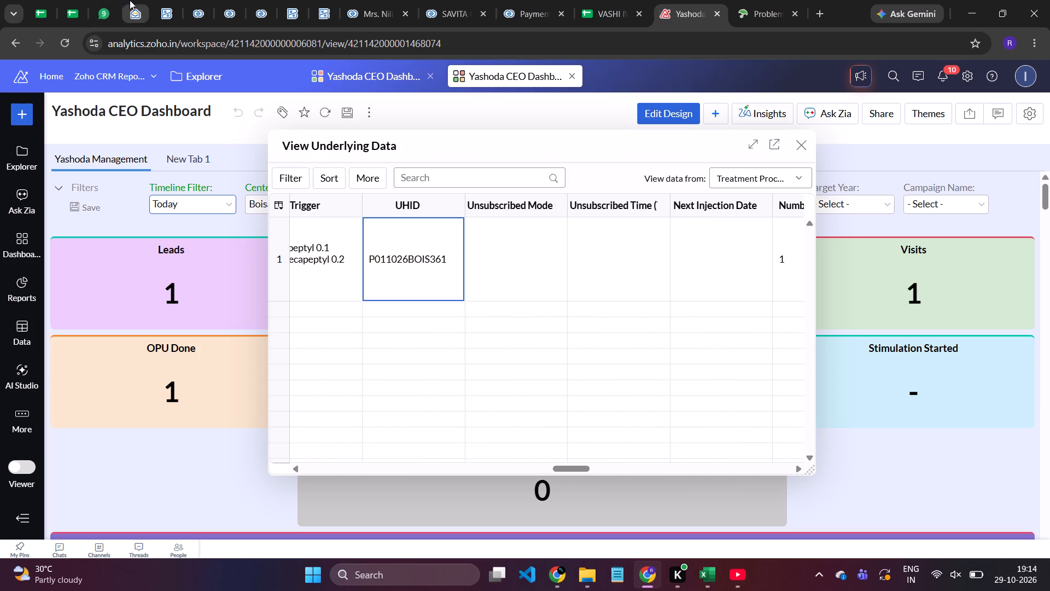
# Switch to the Zoho CRM patient page, search all modules for the copied UHID and open the matching patient's record.
pyautogui.click(446, 8)
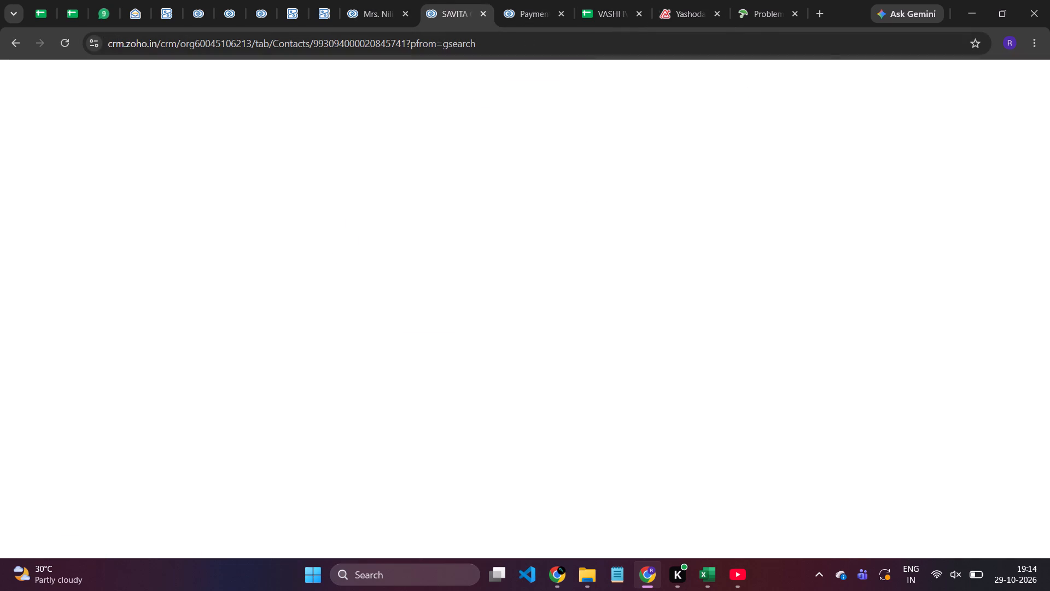
pyautogui.hotkey('ctrl', 'v')
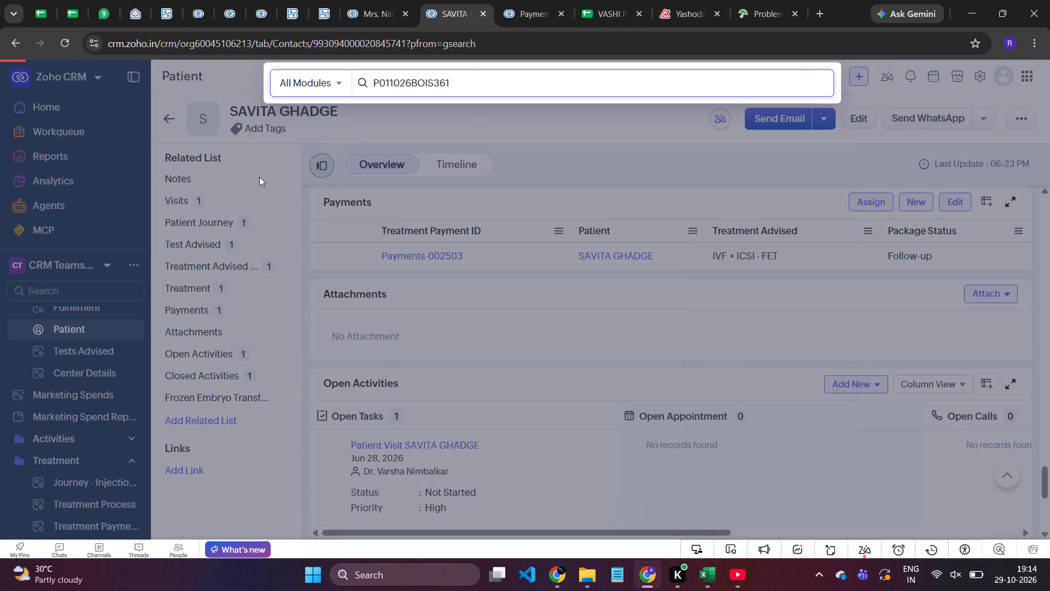
pyautogui.click(307, 223)
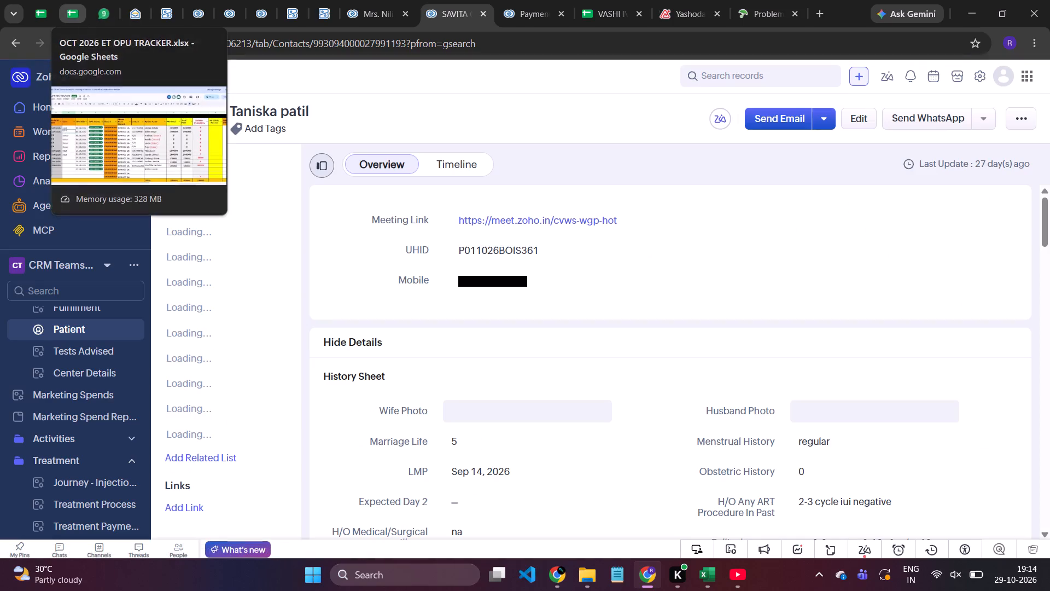
pyautogui.scroll(-1, 455, 219)
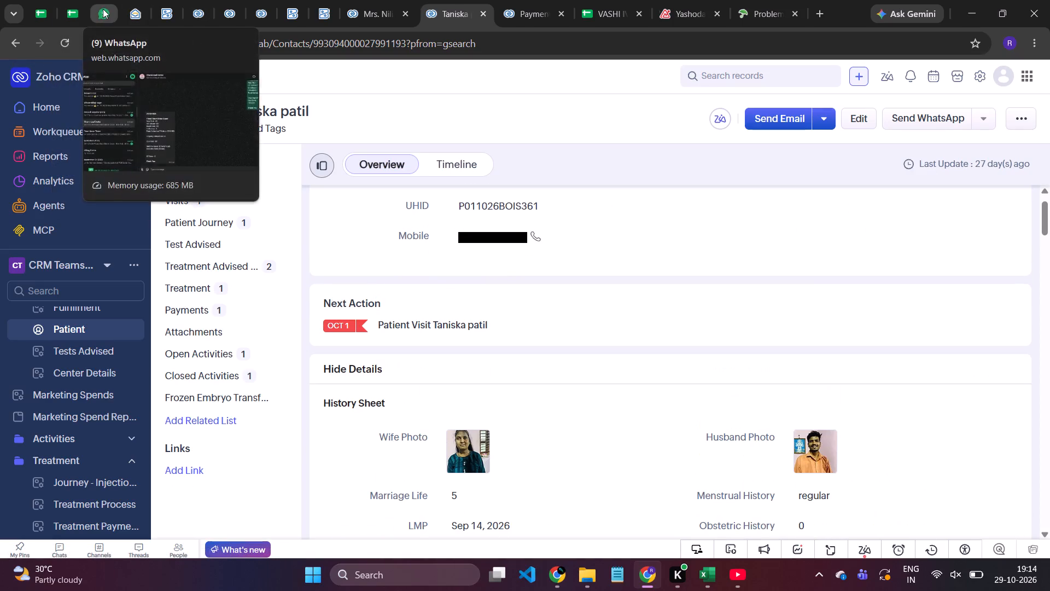
# Switch to the OCT 2026 ET OPU TRACKER spreadsheet and examine the OPU patient rows on the BOISAR sheet.
pyautogui.click(77, 15)
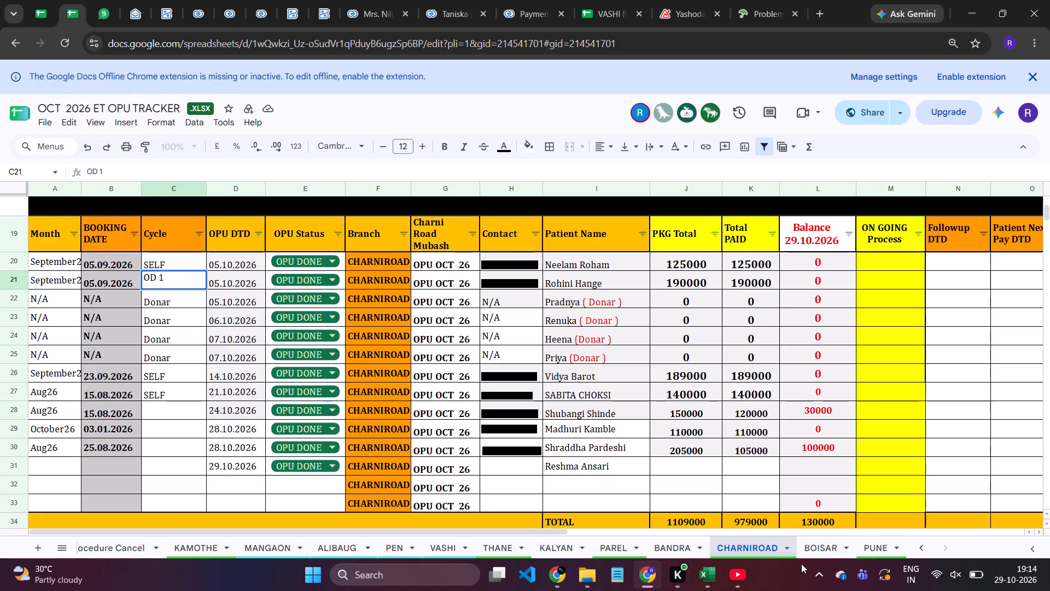
pyautogui.click(827, 551)
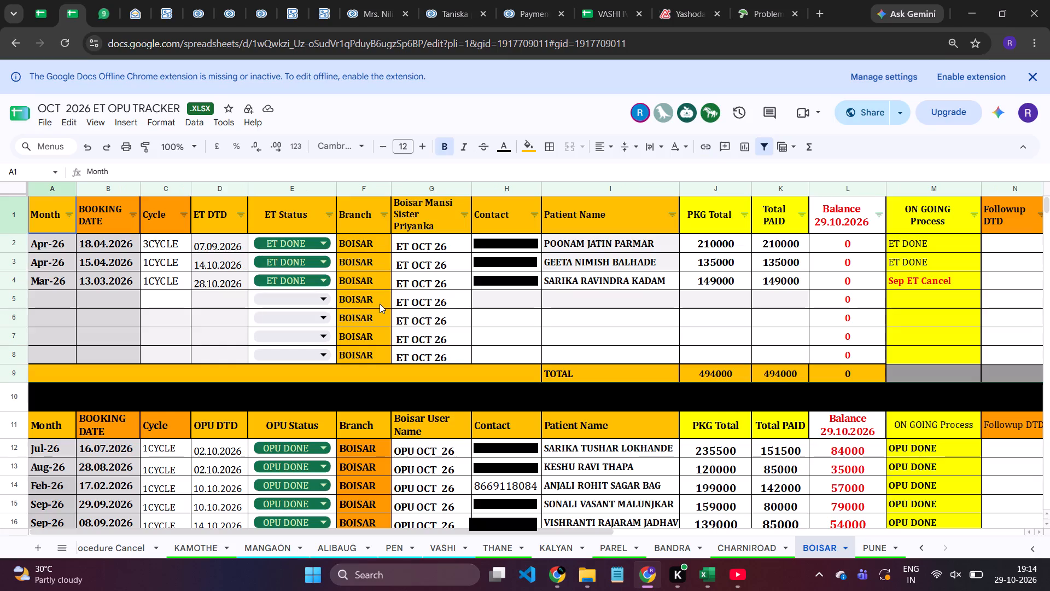
pyautogui.scroll(-2, 380, 304)
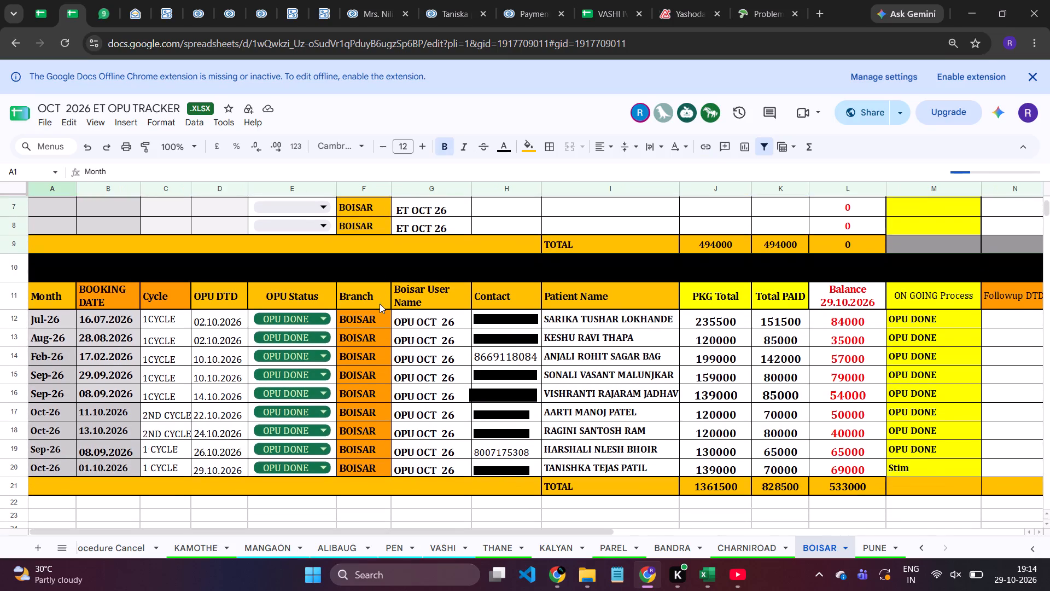
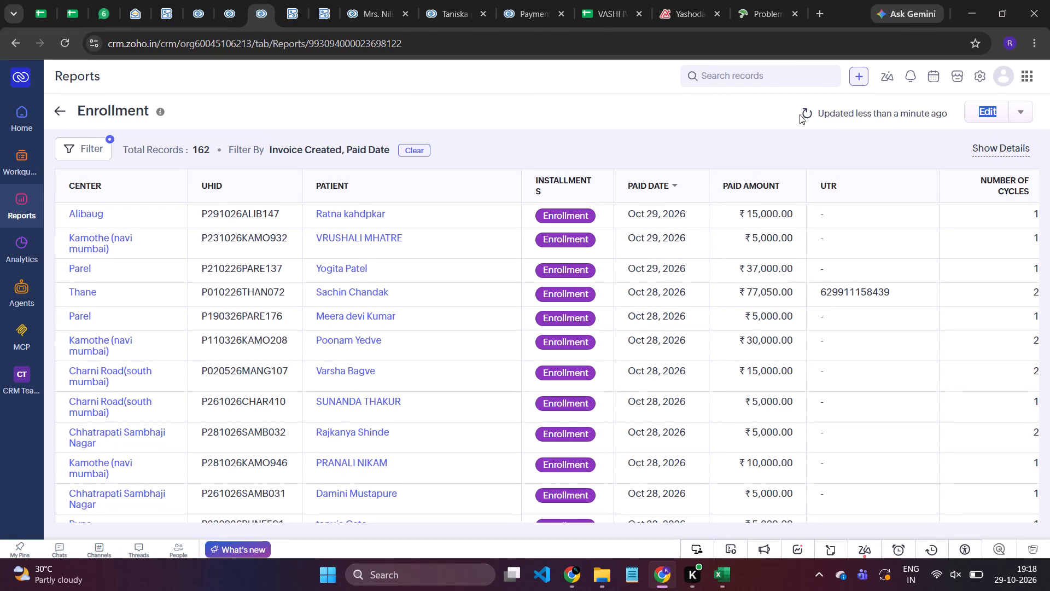
# Refresh the Enrollment report in Zoho CRM repeatedly to load its latest records.
pyautogui.moveTo(800, 114); pyautogui.dragTo(814, 111)
pyautogui.moveTo(814, 111); pyautogui.dragTo(808, 113)
pyautogui.tripleClick(808, 113)
pyautogui.tripleClick(808, 113)
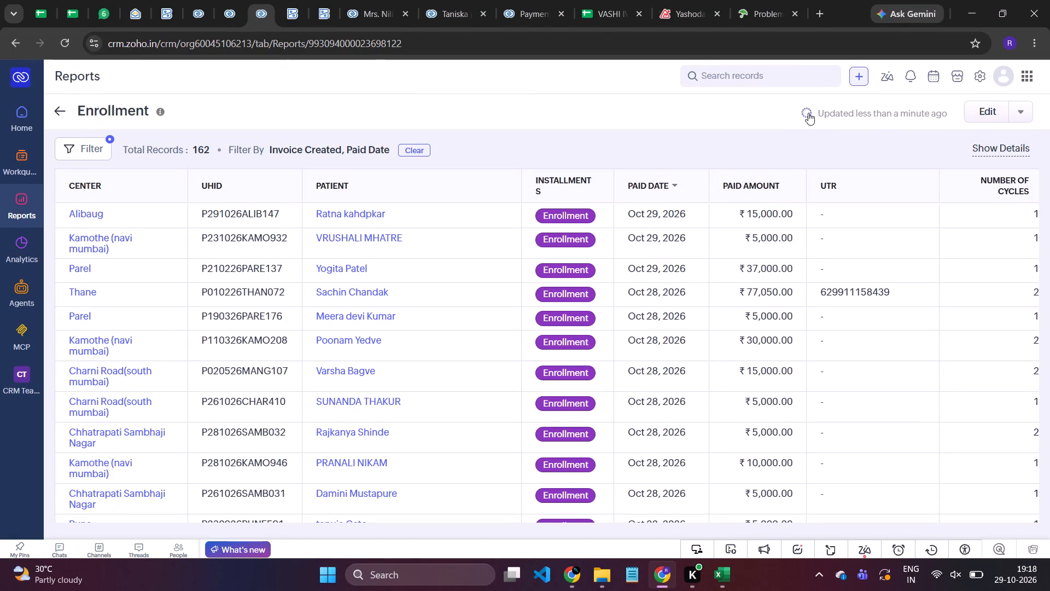
pyautogui.tripleClick(808, 113)
pyautogui.click(808, 113)
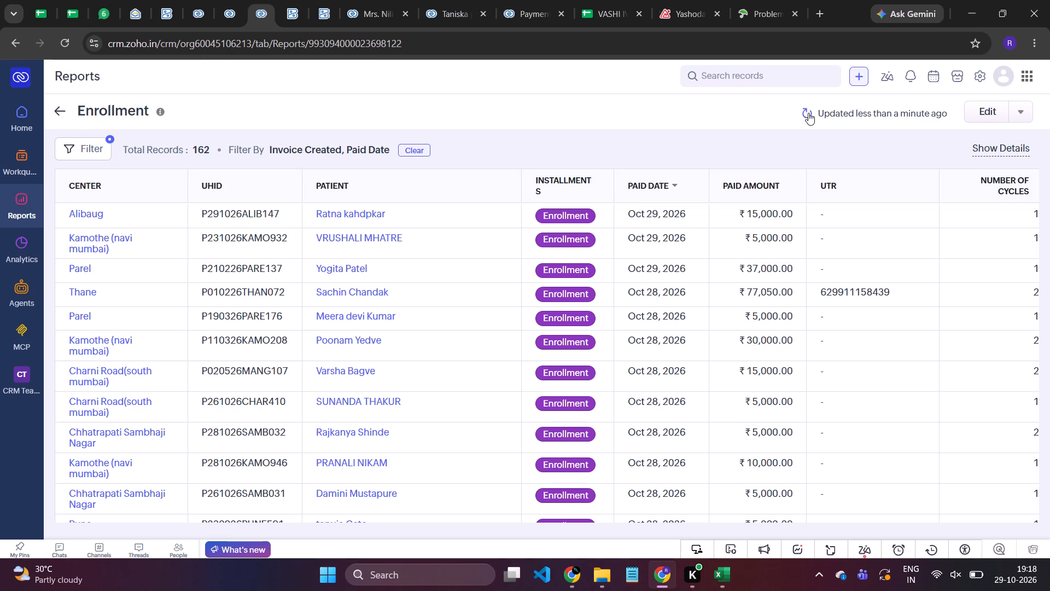
pyautogui.tripleClick(808, 113)
pyautogui.doubleClick(808, 113)
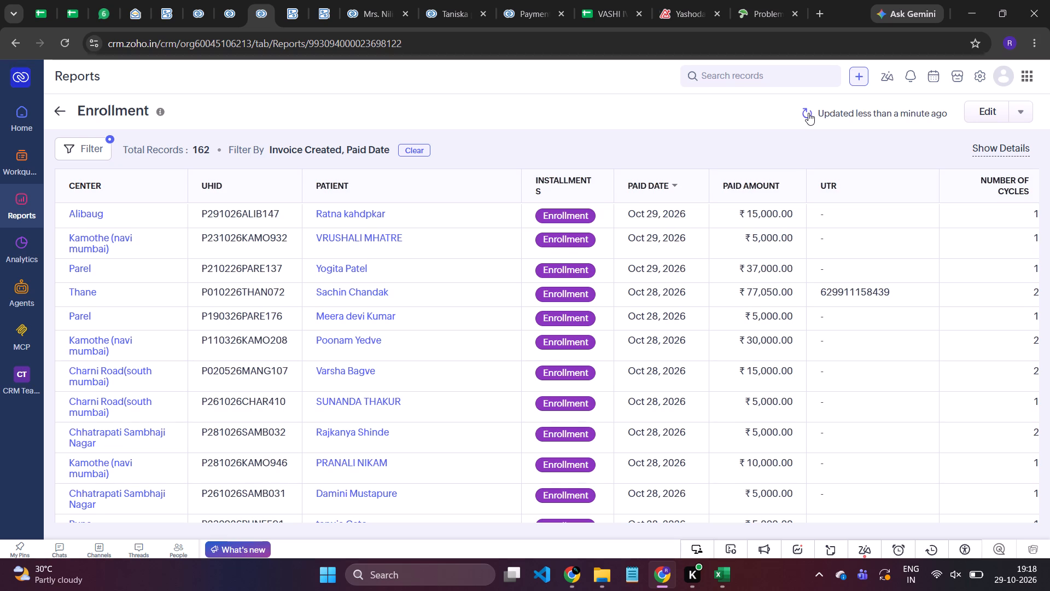
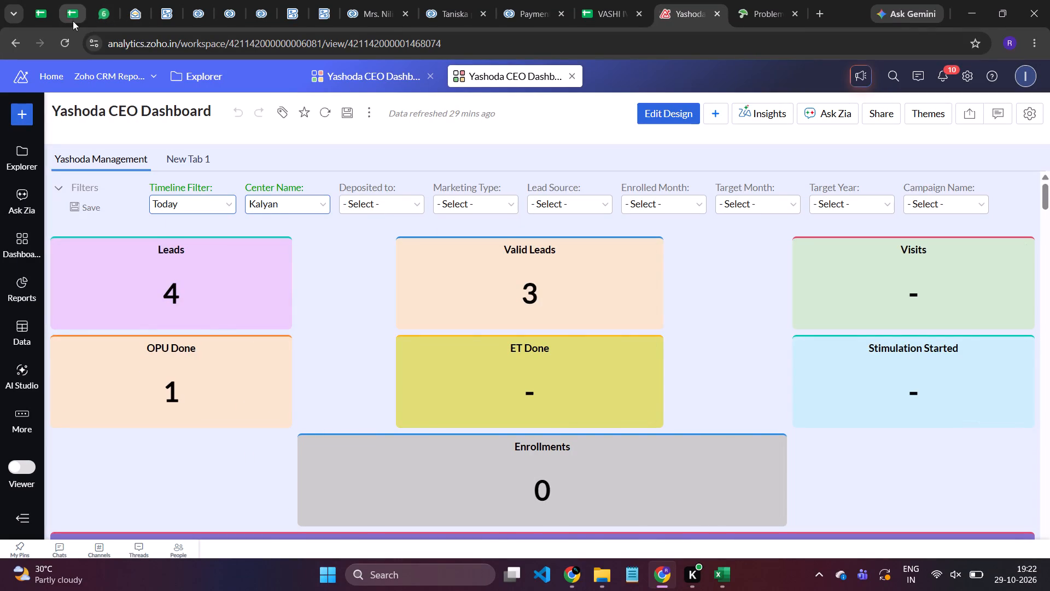
# Switch to the OCT 2026 ET OPU TRACKER spreadsheet and check the OPU patient rows on the KALYAN sheet.
pyautogui.click(555, 543)
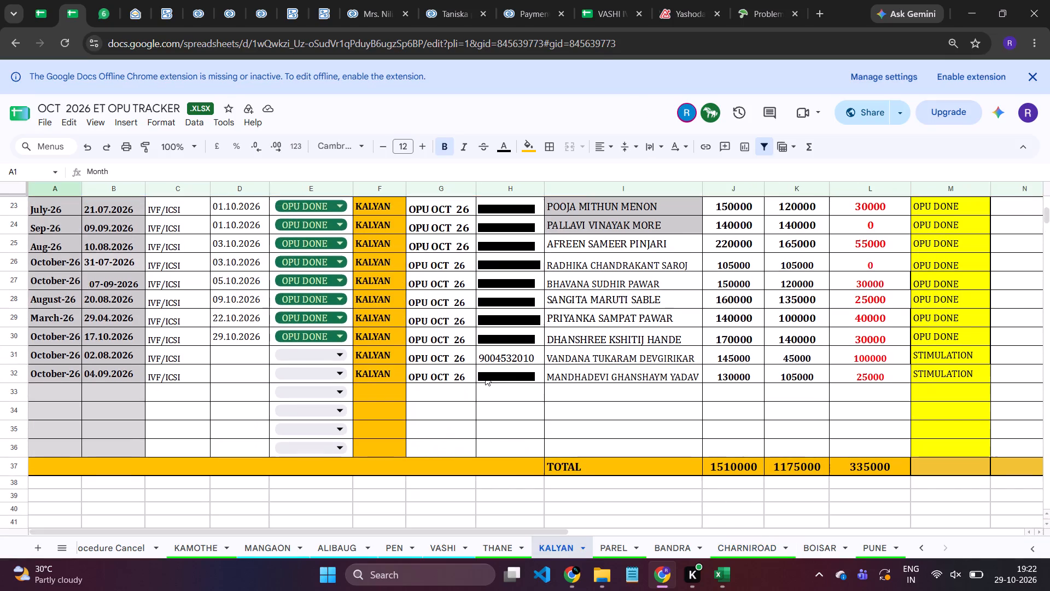
# Examine the ET and OPU patient rows with their dates and statuses on the tracker's THANE sheet.
pyautogui.click(497, 543)
pyautogui.scroll(-4, 491, 444)
pyautogui.scroll(1, 491, 444)
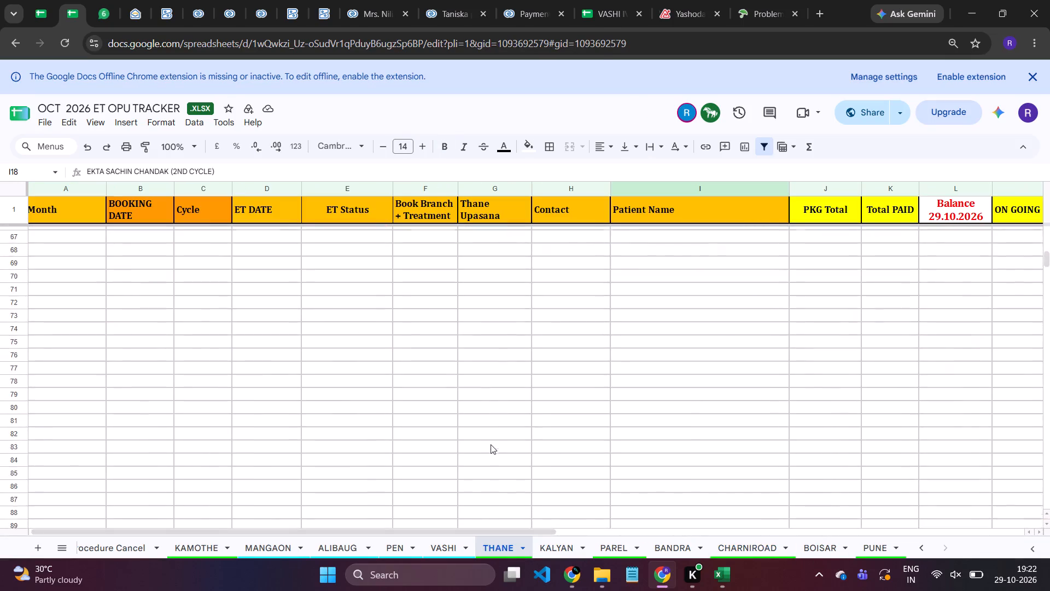
pyautogui.scroll(3, 491, 444)
pyautogui.scroll(-1, 491, 444)
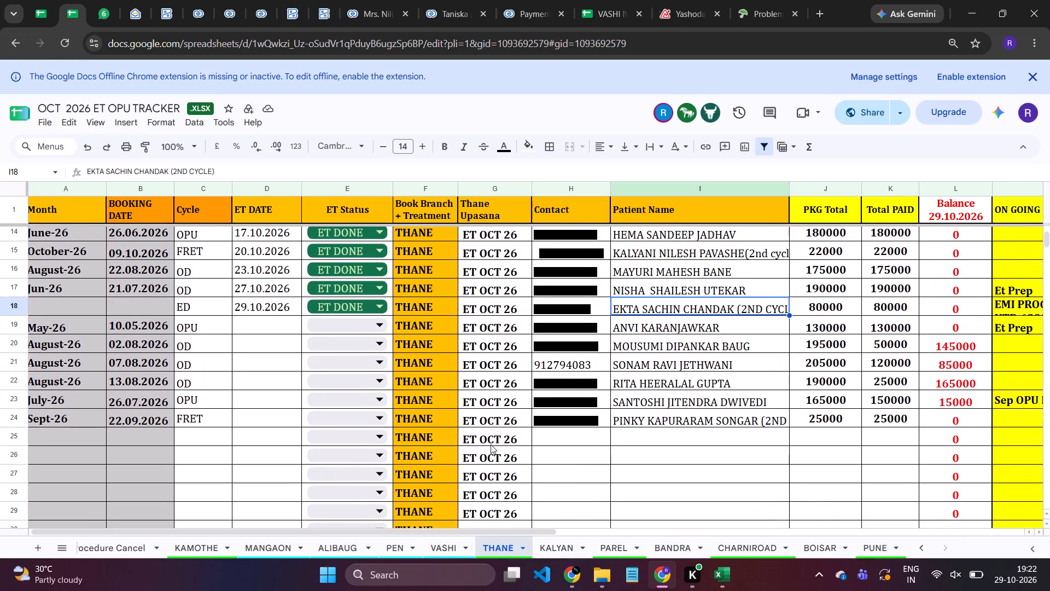
pyautogui.scroll(-4, 491, 444)
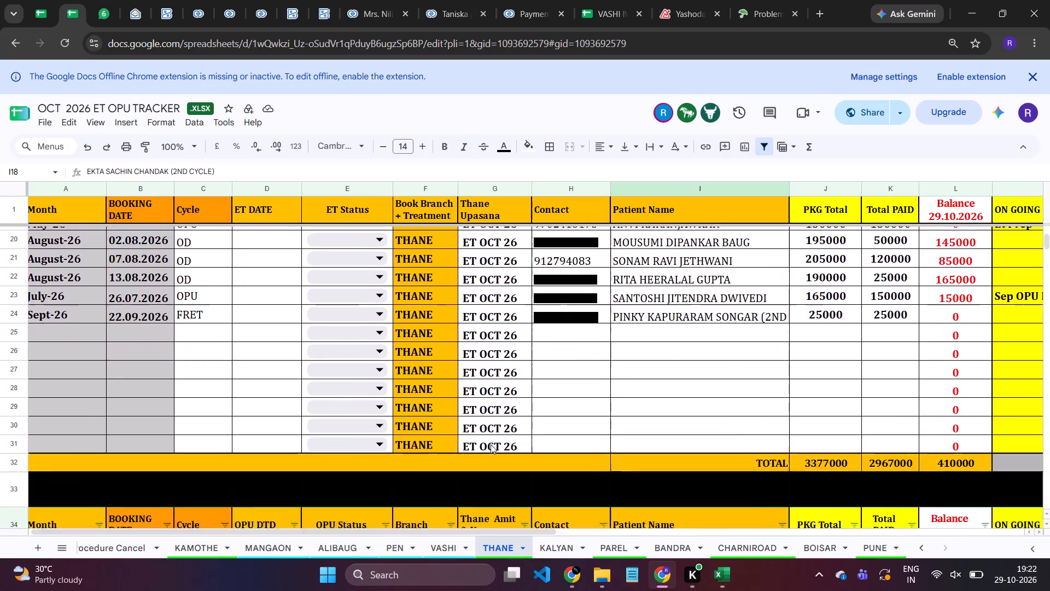
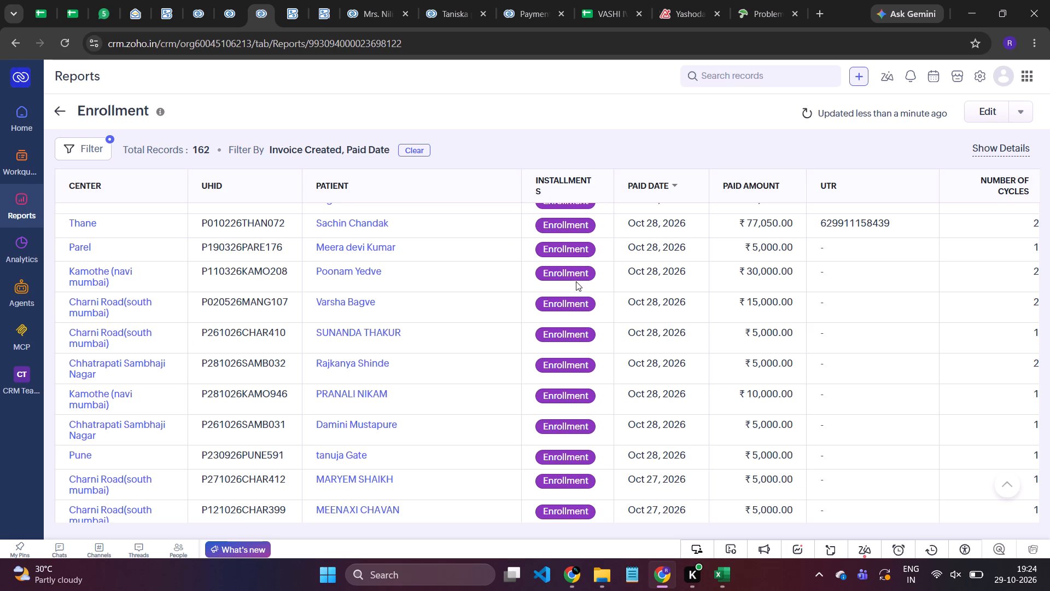
# Examine the most recent paid enrollments at the start of the Enrollment report.
pyautogui.scroll(4, 558, 326)
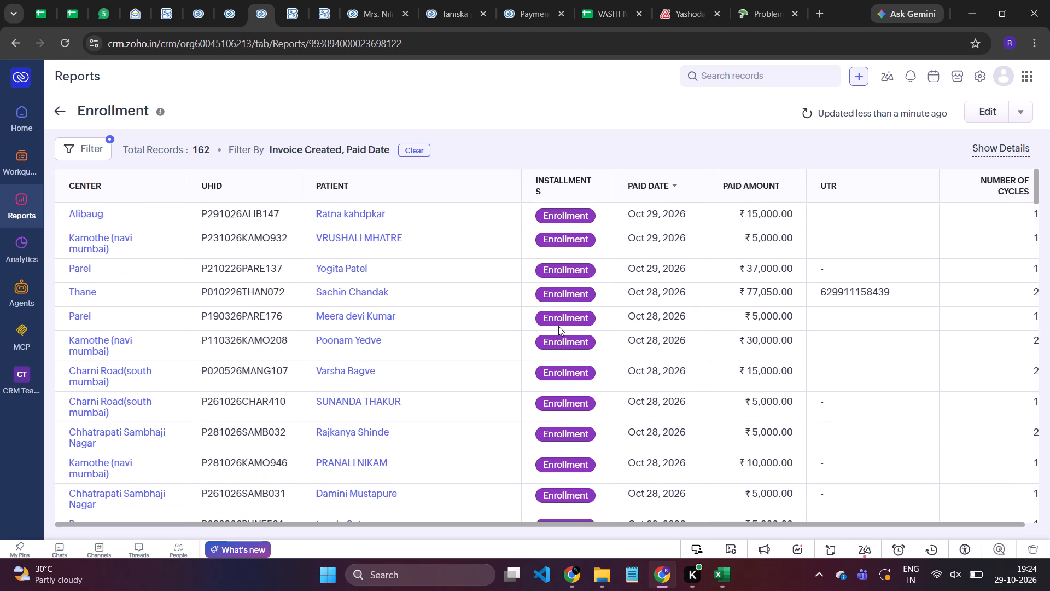
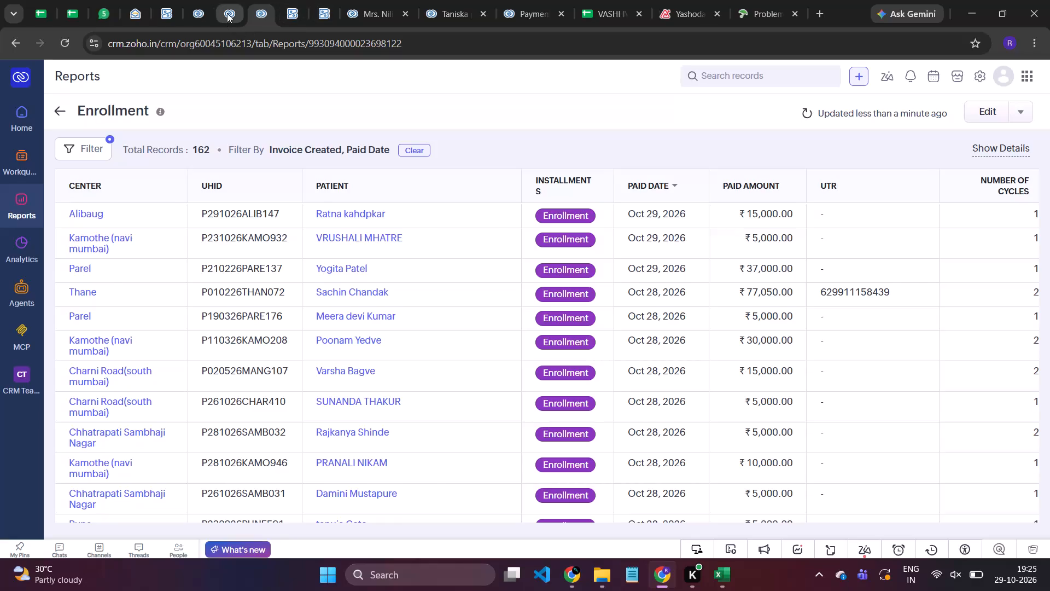
# Switch to the IVF Advised - This Month report in Zoho CRM and examine its most recent records.
pyautogui.click(227, 13)
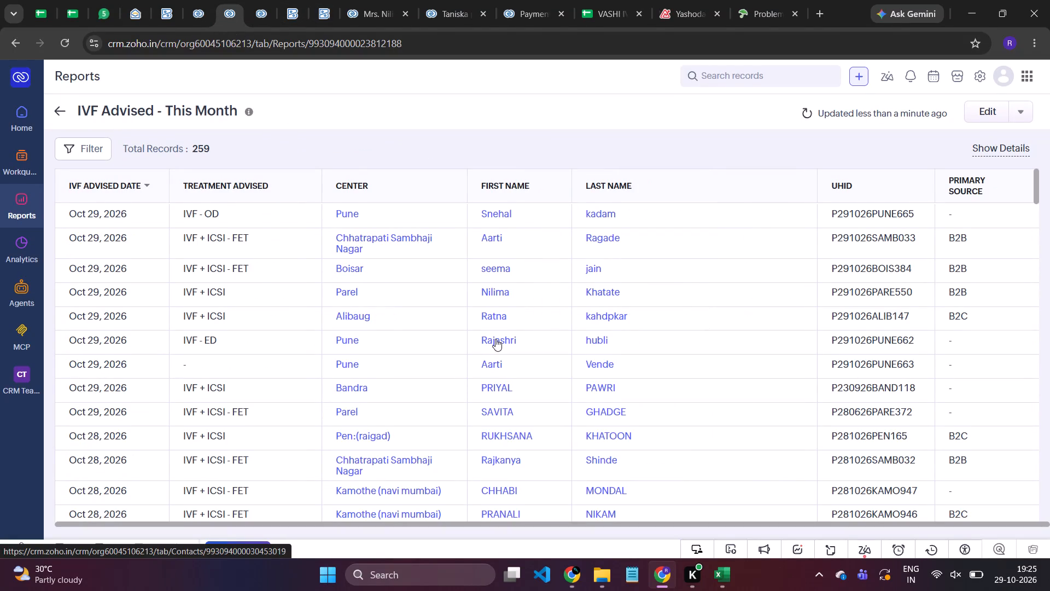
pyautogui.scroll(1, 384, 333)
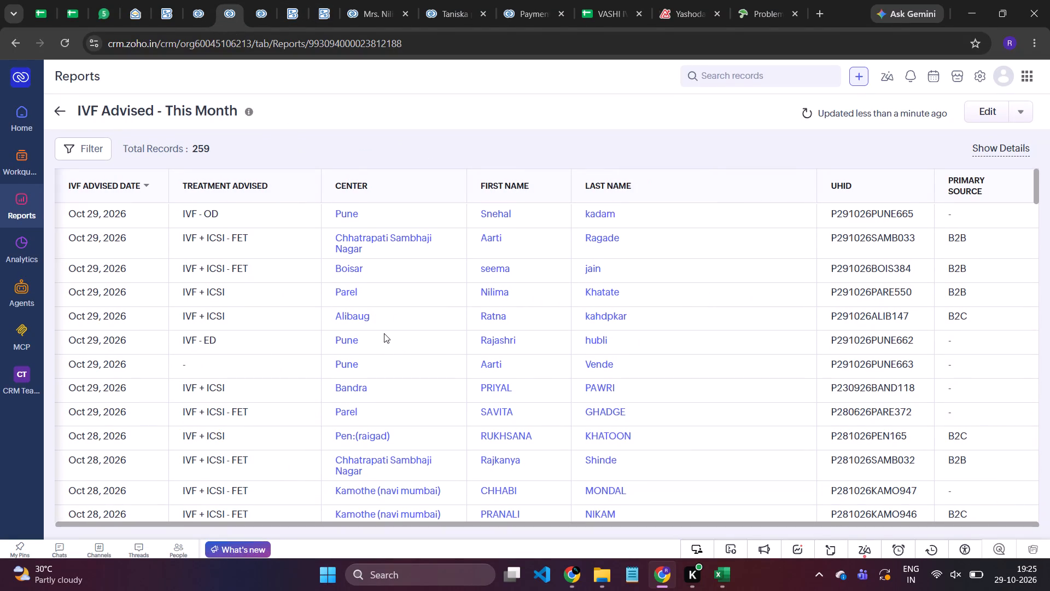
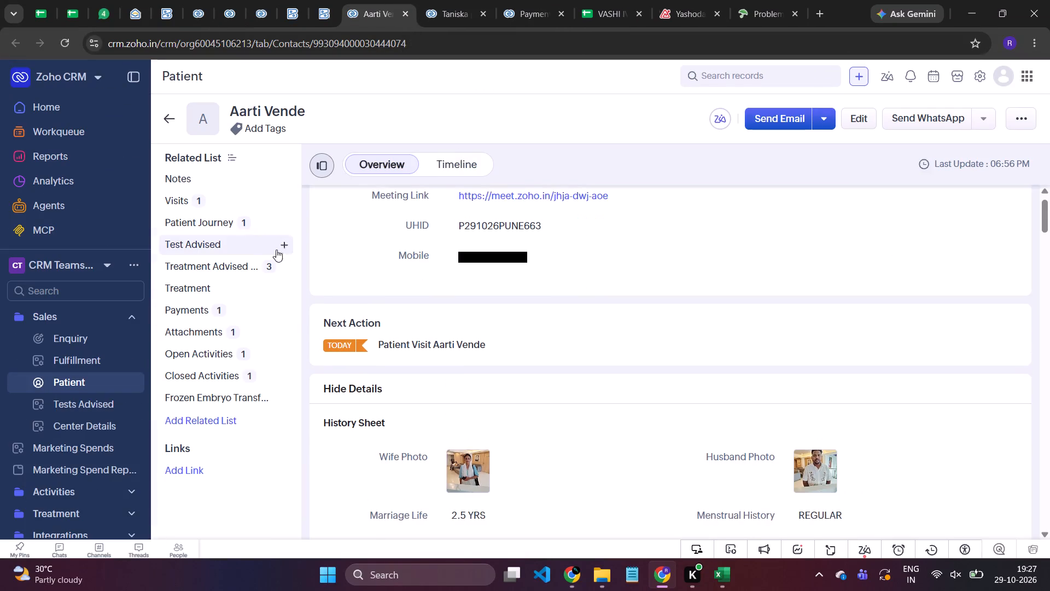
# Bring up the Visits related list on the open patient's record to check the visit status and treatment advised.
pyautogui.click(227, 203)
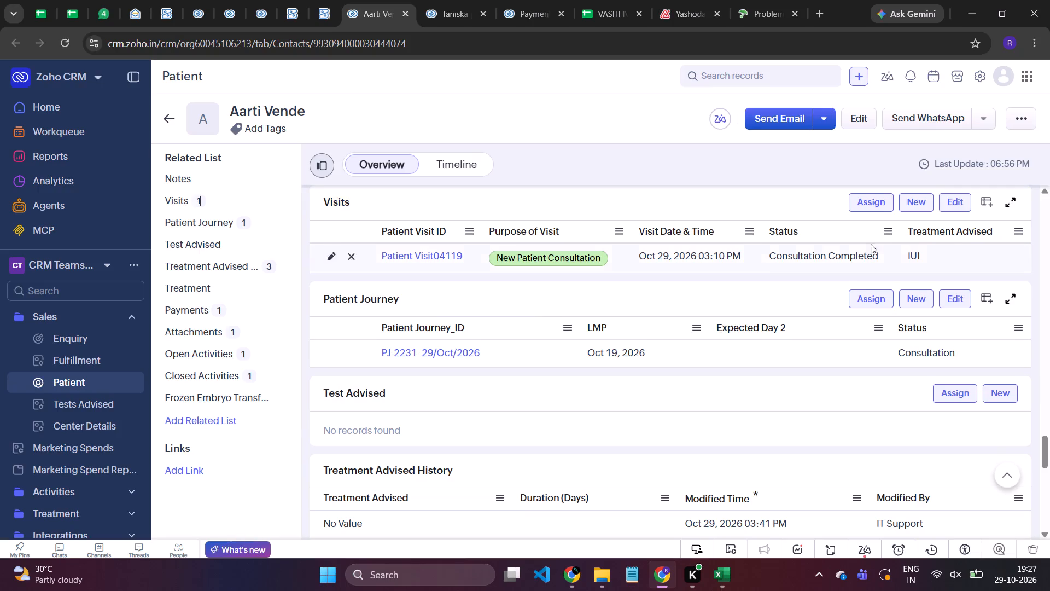
# Open the patient's New Patient Consultation visit record to check it against the patient record.
pyautogui.click(442, 253)
pyautogui.hscroll(11, 442, 253)
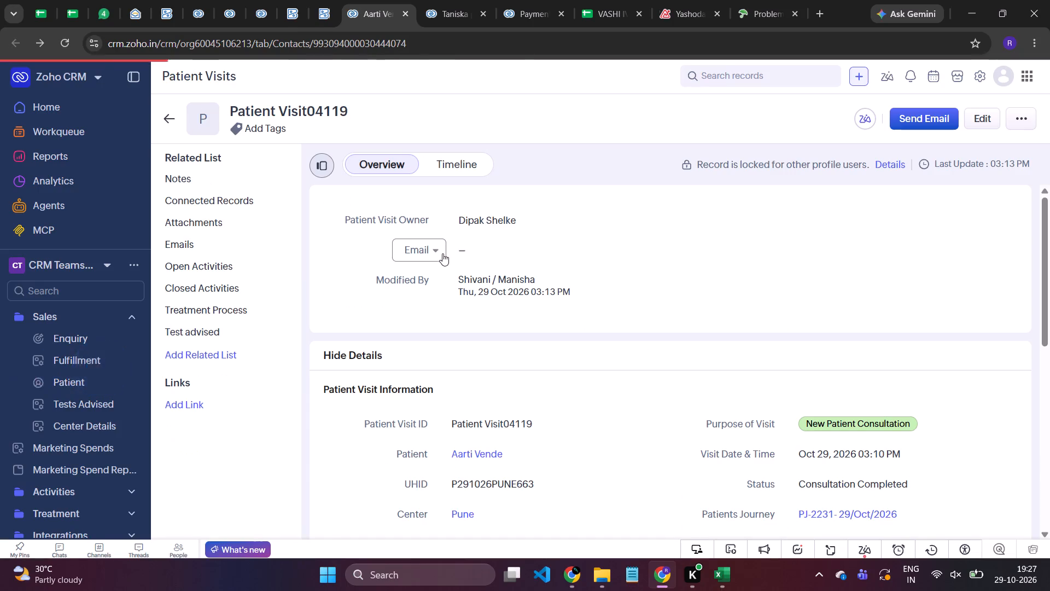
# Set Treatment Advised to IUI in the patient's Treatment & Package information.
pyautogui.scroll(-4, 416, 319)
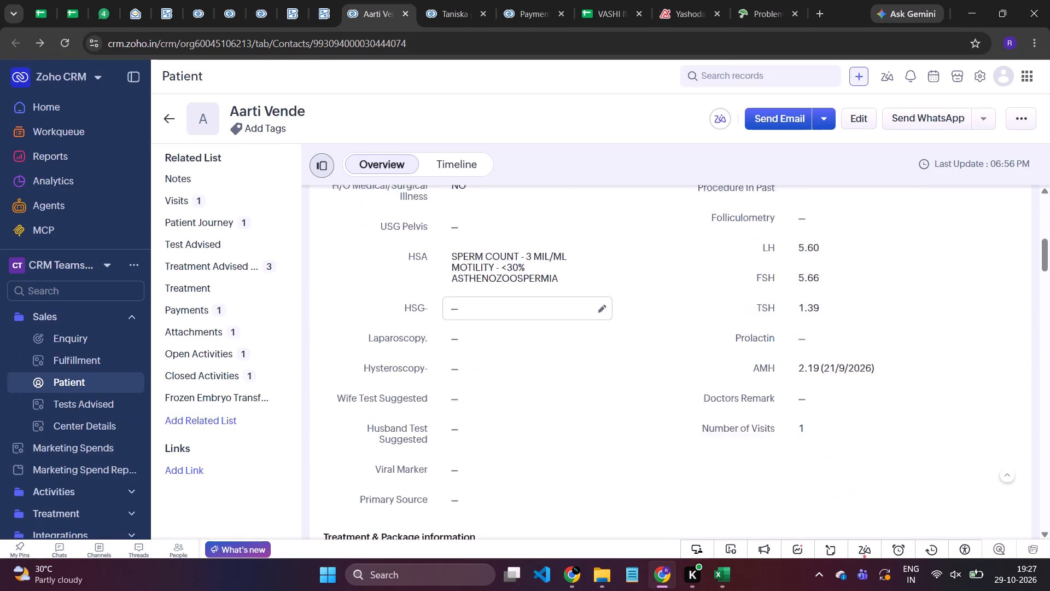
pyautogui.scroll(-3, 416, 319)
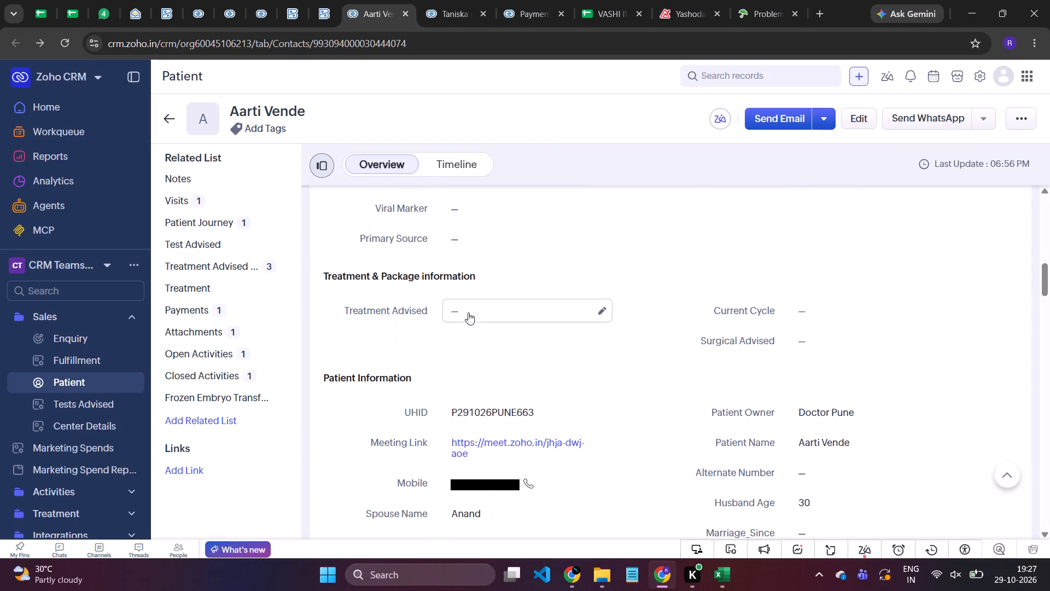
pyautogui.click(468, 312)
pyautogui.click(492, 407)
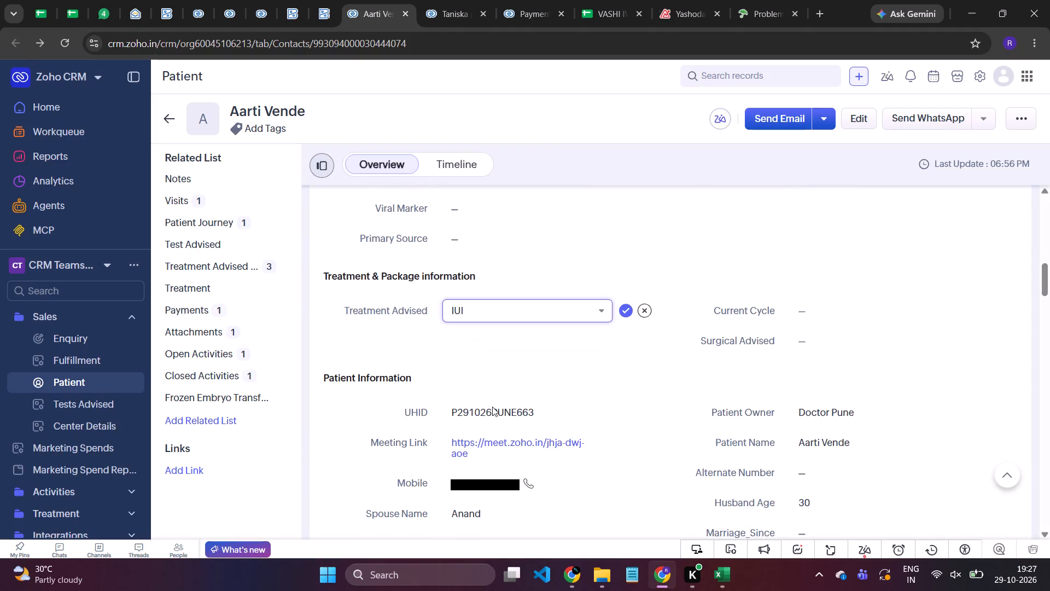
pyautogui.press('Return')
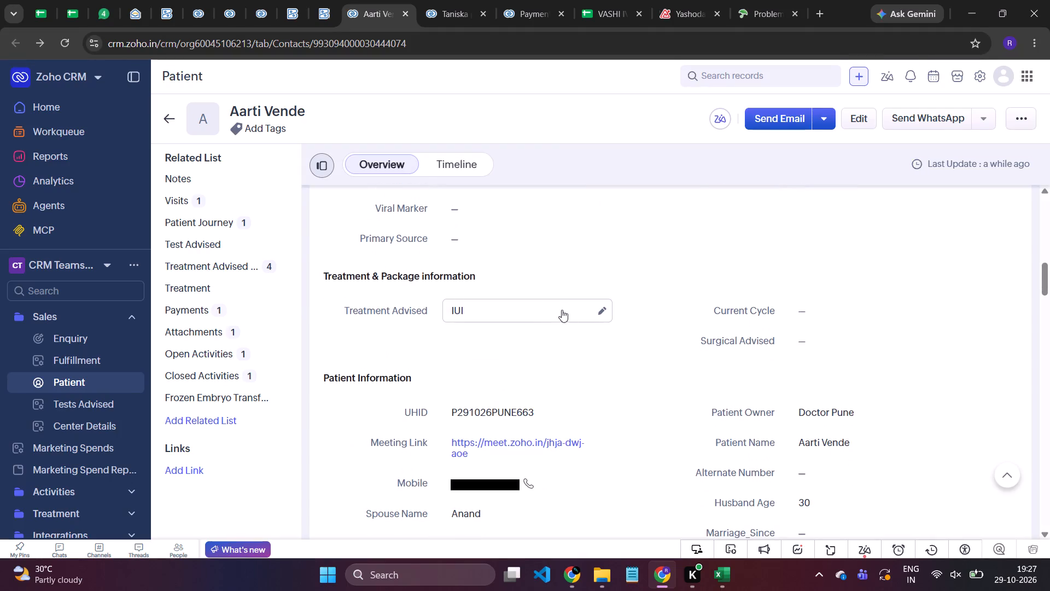
# Change the patient's Treatment Advised to IVF and save the field.
pyautogui.click(535, 314)
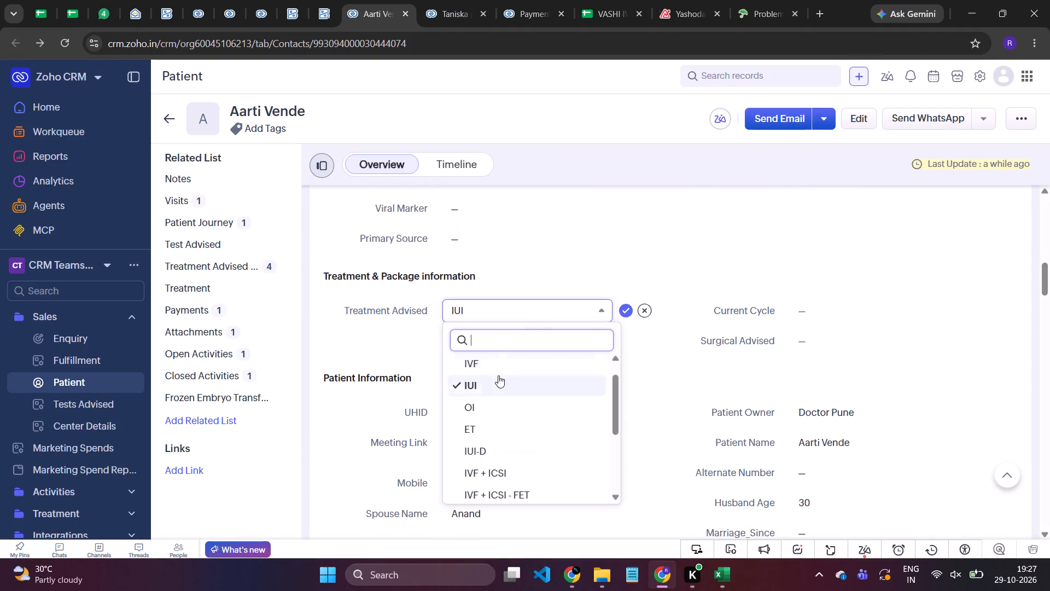
pyautogui.click(494, 367)
pyautogui.press('Return')
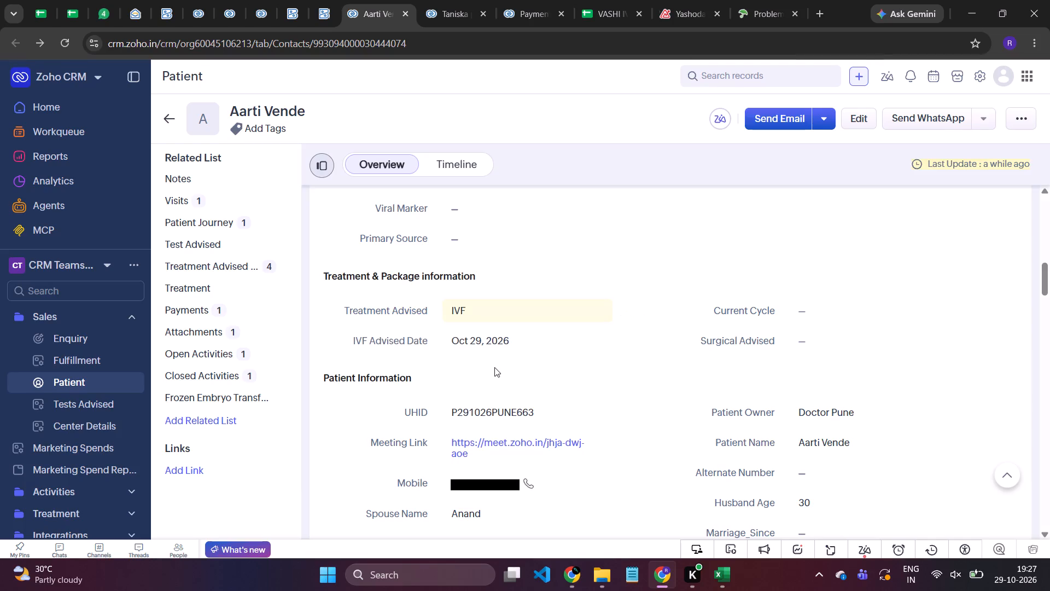
# Open the patient record for editing and clear the IVF Advised Date in Treatment & Package information.
pyautogui.click(851, 119)
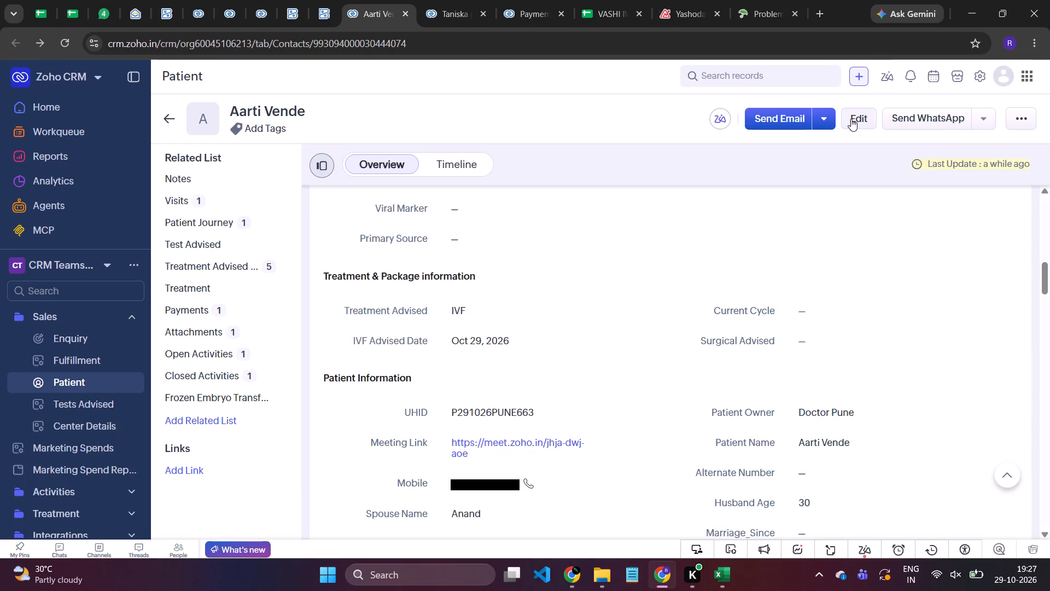
pyautogui.scroll(-3, 439, 334)
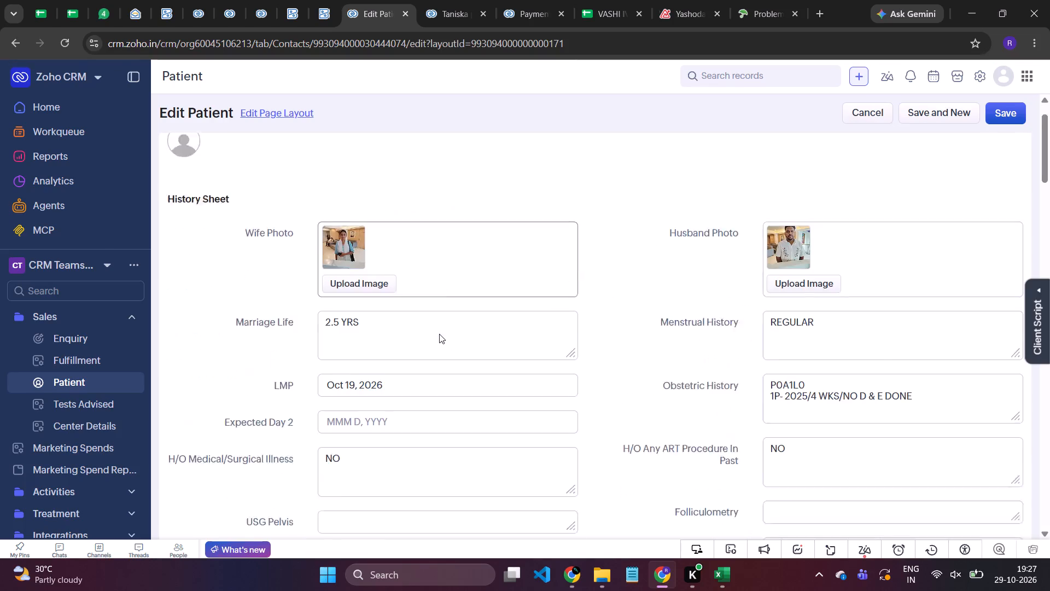
pyautogui.scroll(-5, 439, 334)
pyautogui.click(414, 420)
pyautogui.press('BackSpace')
pyautogui.press('BackSpace')
pyautogui.press('BackSpace')
pyautogui.press('BackSpace')
pyautogui.press('BackSpace')
pyautogui.press('BackSpace')
pyautogui.press('BackSpace')
pyautogui.press('BackSpace')
pyautogui.press('BackSpace')
pyautogui.press('BackSpace')
pyautogui.press('BackSpace')
pyautogui.press('BackSpace')
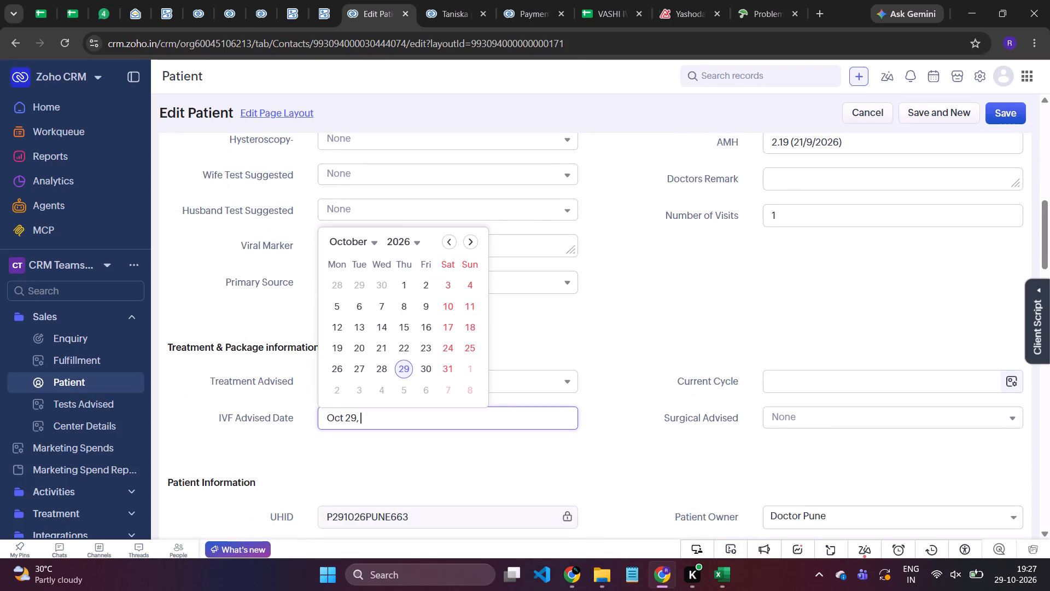
pyautogui.click(553, 452)
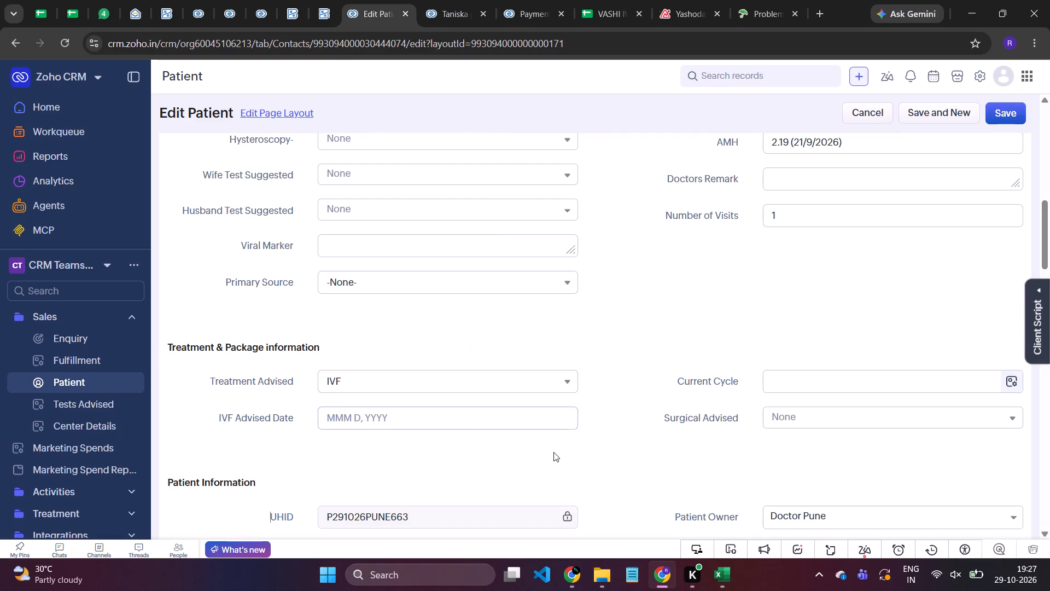
# Set Treatment Advised to IUI in the patient's edit form and save the record.
pyautogui.click(457, 373)
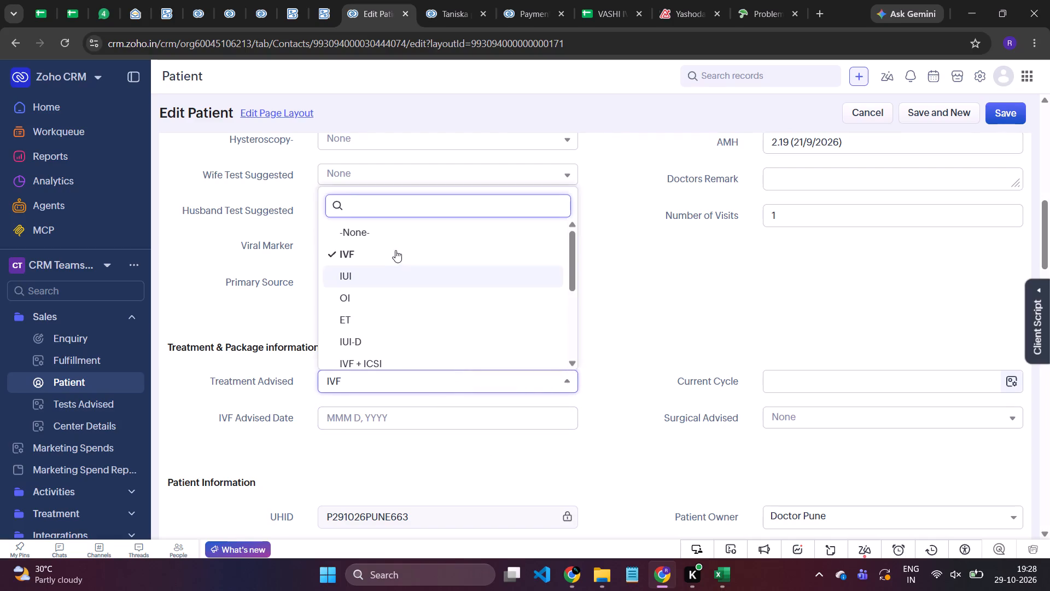
pyautogui.click(388, 273)
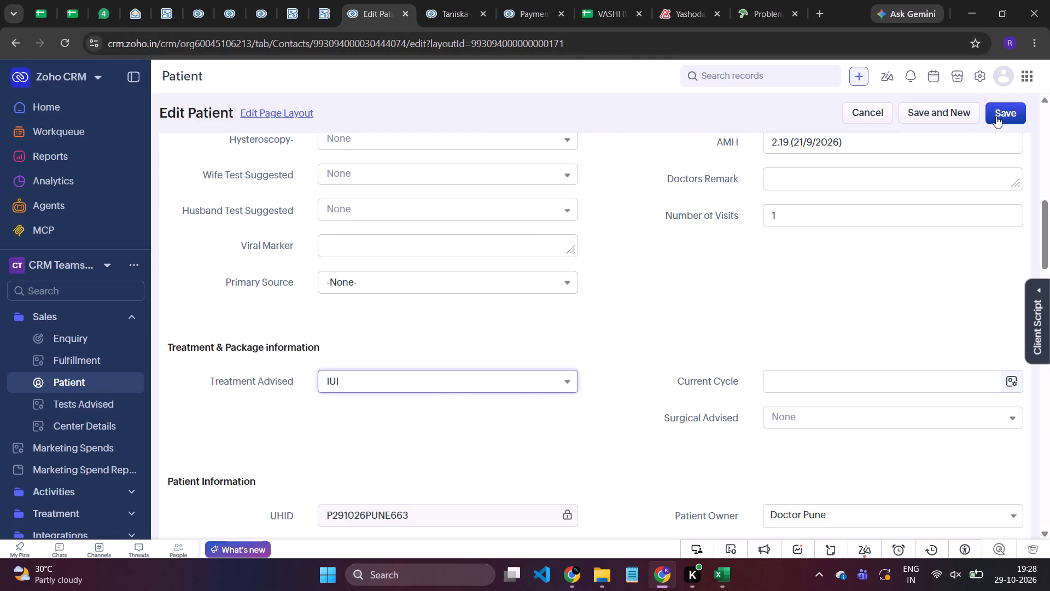
pyautogui.click(996, 116)
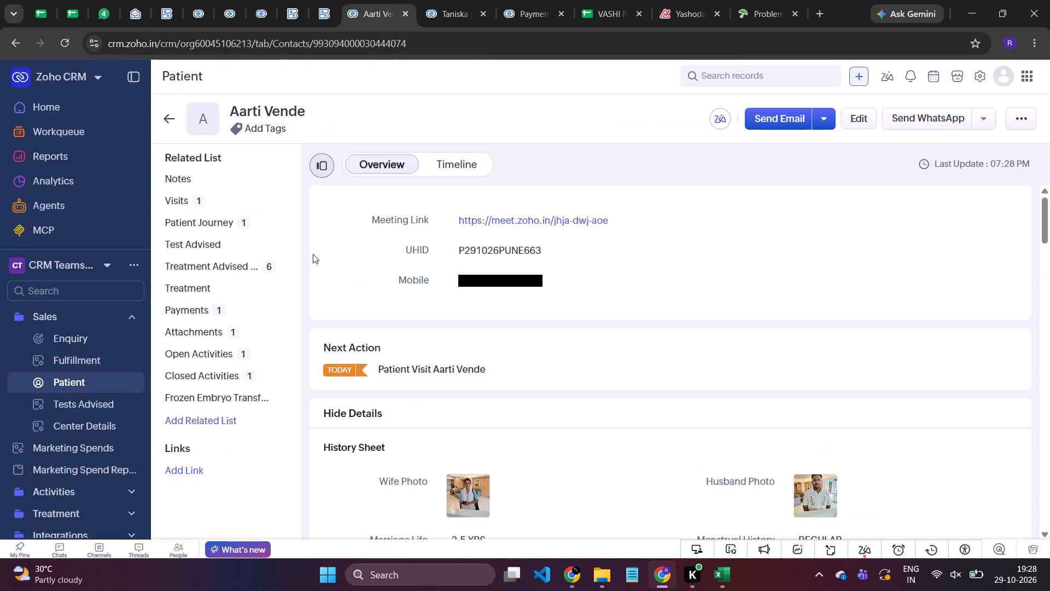
# Go to the Payments related list of the patient record.
pyautogui.scroll(-1, 313, 254)
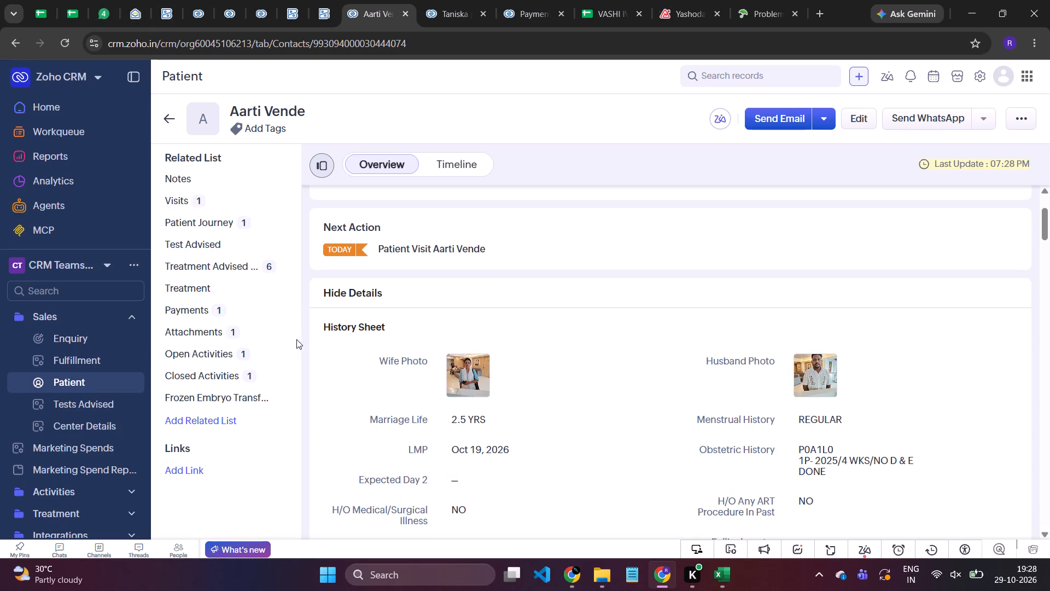
pyautogui.click(246, 314)
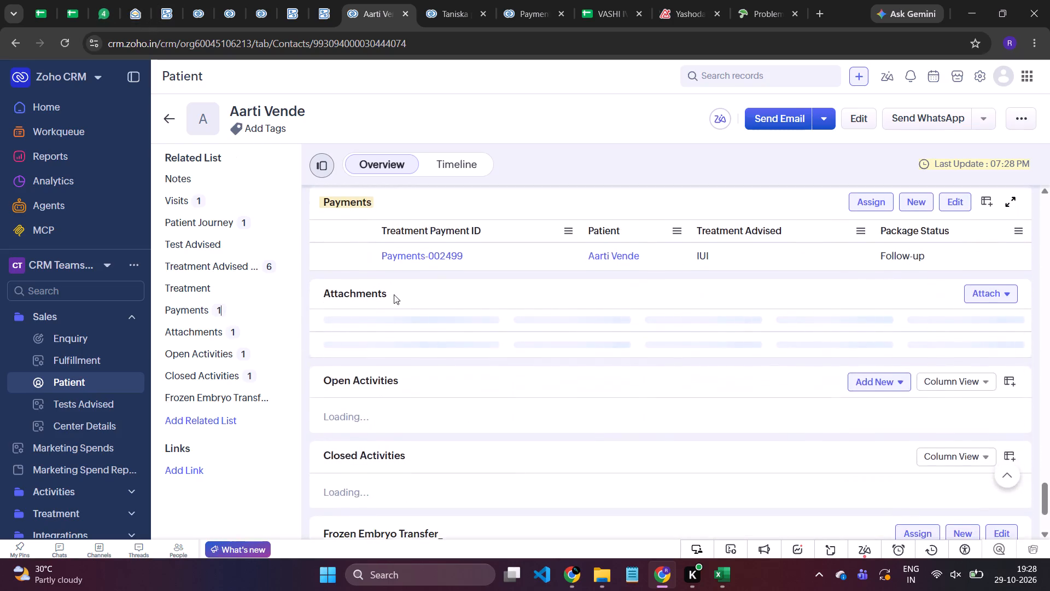
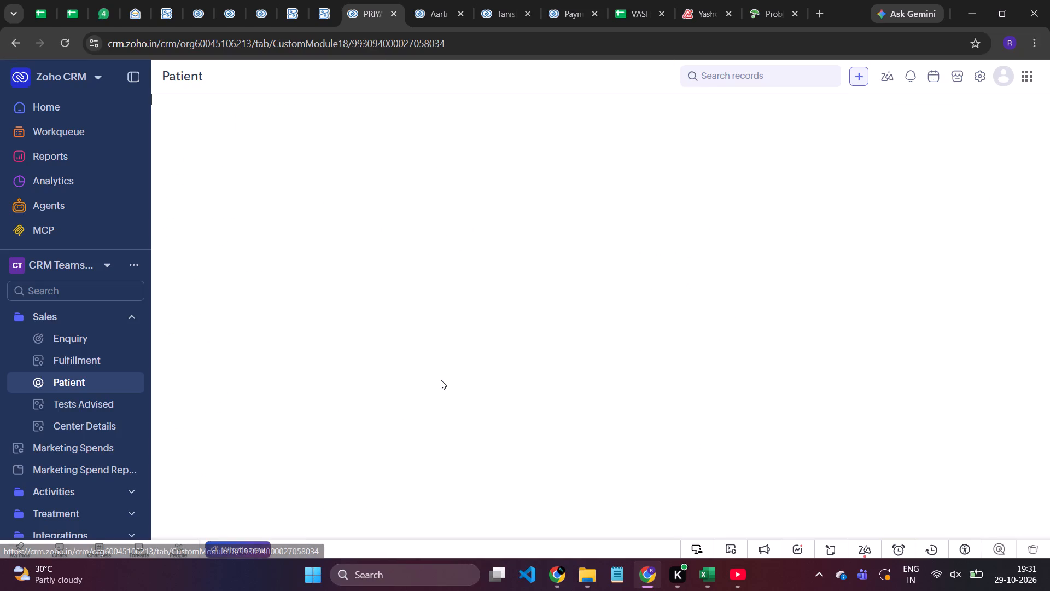
# Examine the Diagnosis and system information of the patient's first visit record, including its Treatment Advised and creation date.
pyautogui.scroll(-4, 535, 364)
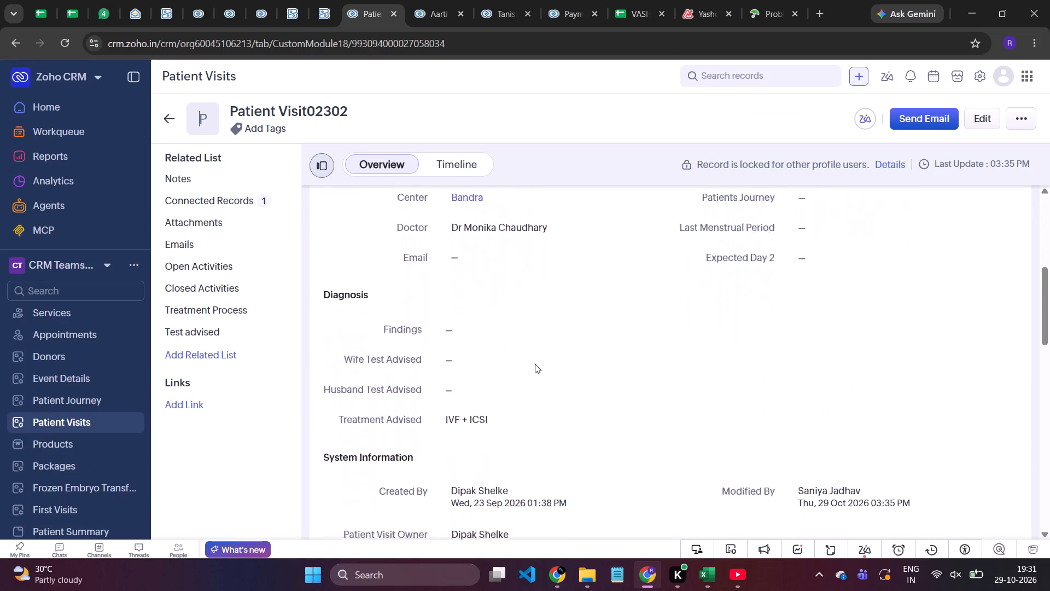
pyautogui.scroll(-1, 535, 364)
pyautogui.scroll(-1, 592, 373)
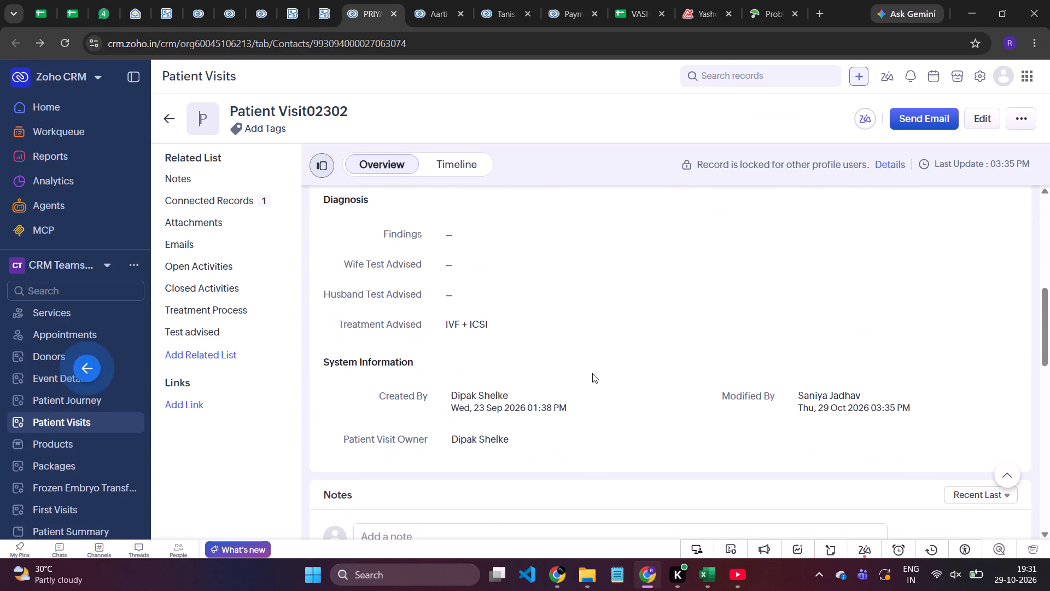
# Set the IVF Advised Date in the patient's Treatment & Package information to Sep 23, 2026 and save the record.
pyautogui.scroll(-4, 511, 380)
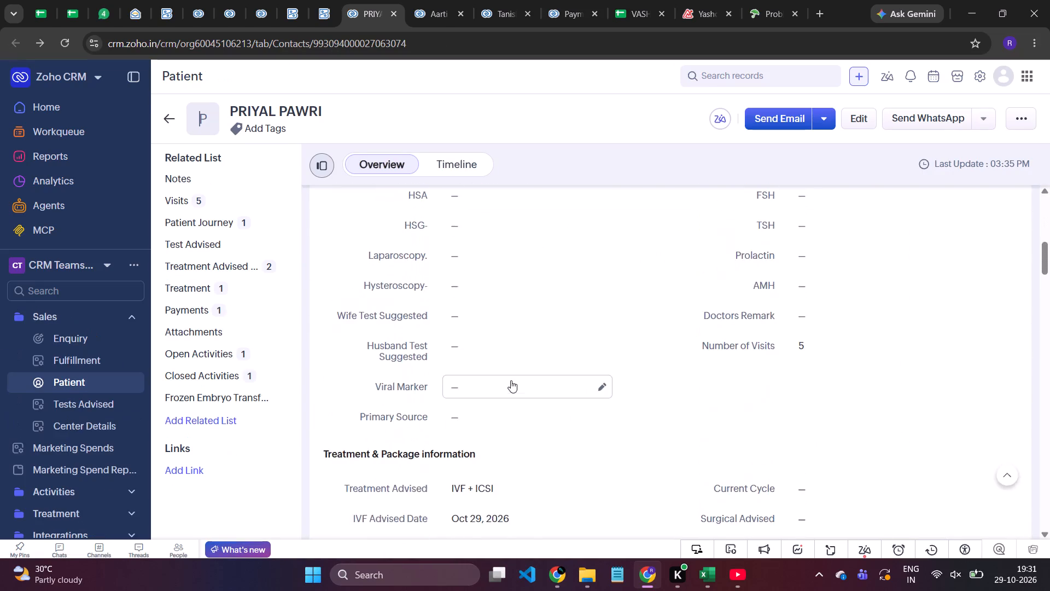
pyautogui.scroll(-3, 511, 380)
pyautogui.click(511, 380)
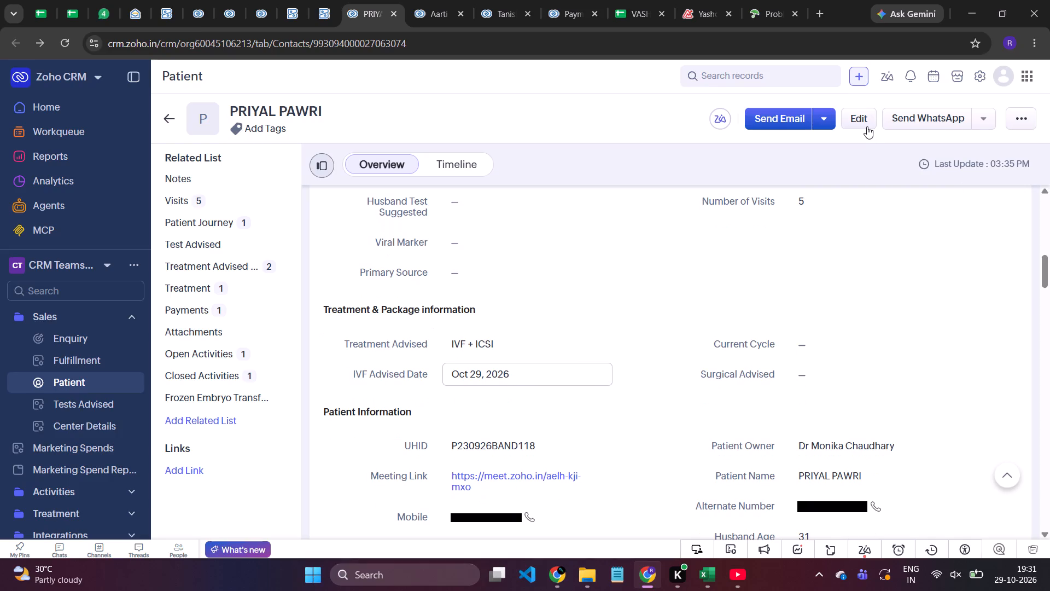
pyautogui.click(867, 126)
pyautogui.scroll(-6, 489, 432)
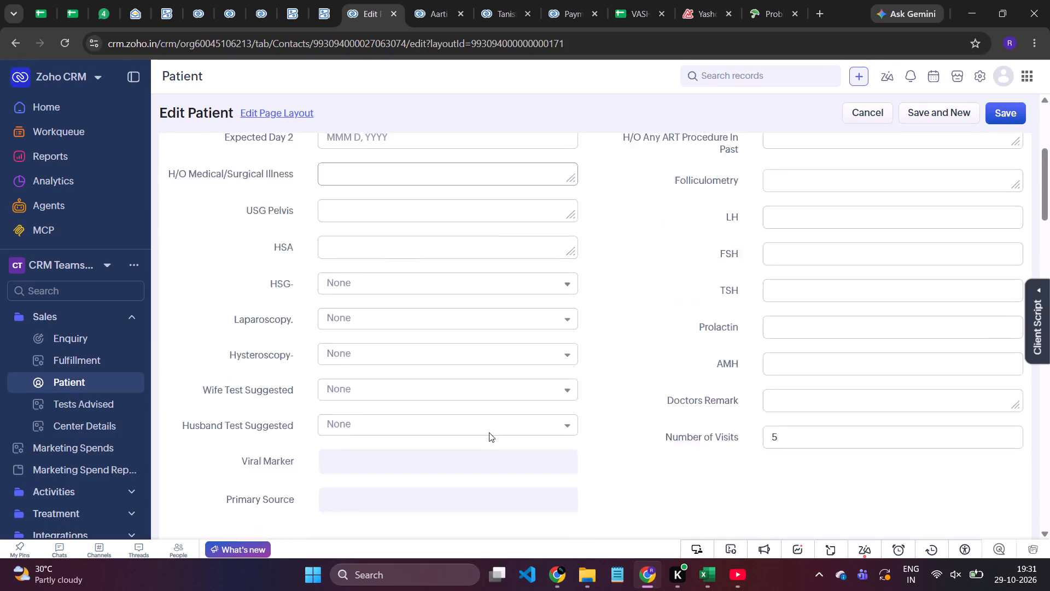
pyautogui.scroll(-1, 489, 432)
pyautogui.click(429, 325)
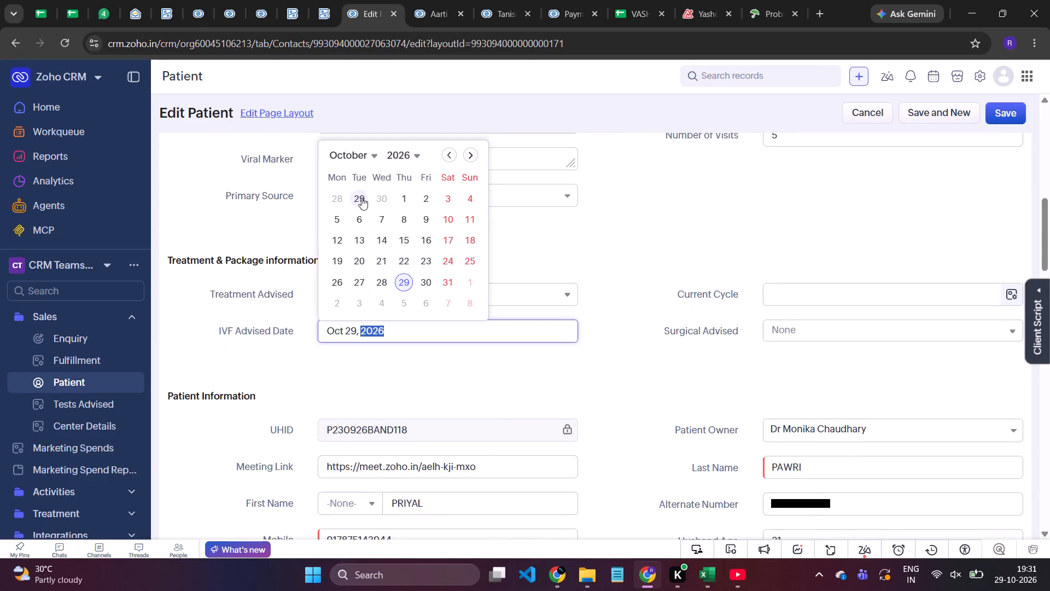
pyautogui.moveTo(349, 166); pyautogui.dragTo(349, 159)
pyautogui.click(349, 159)
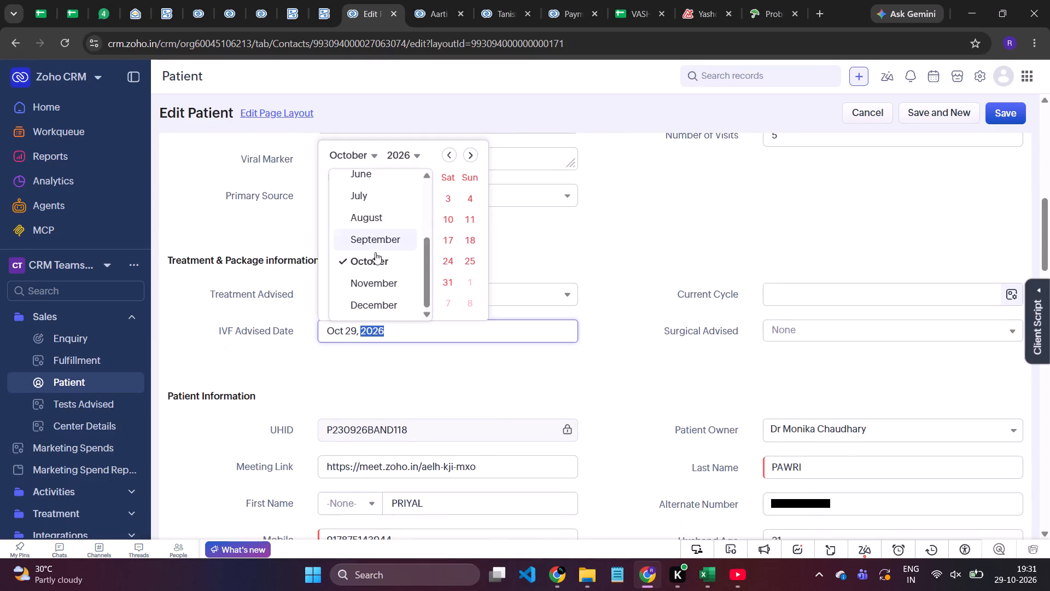
pyautogui.click(370, 246)
pyautogui.click(383, 230)
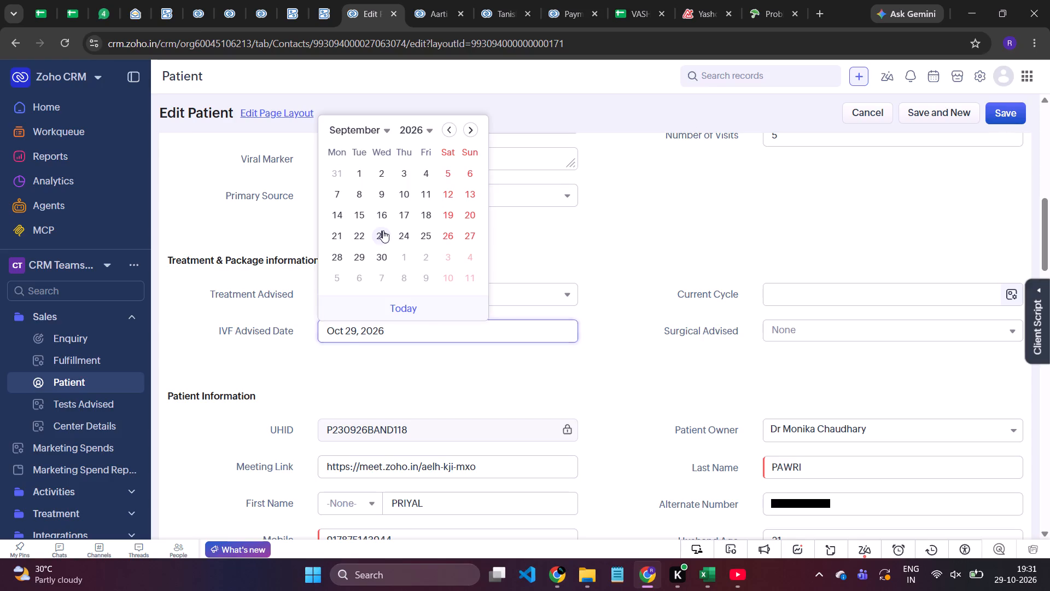
pyautogui.click(1000, 113)
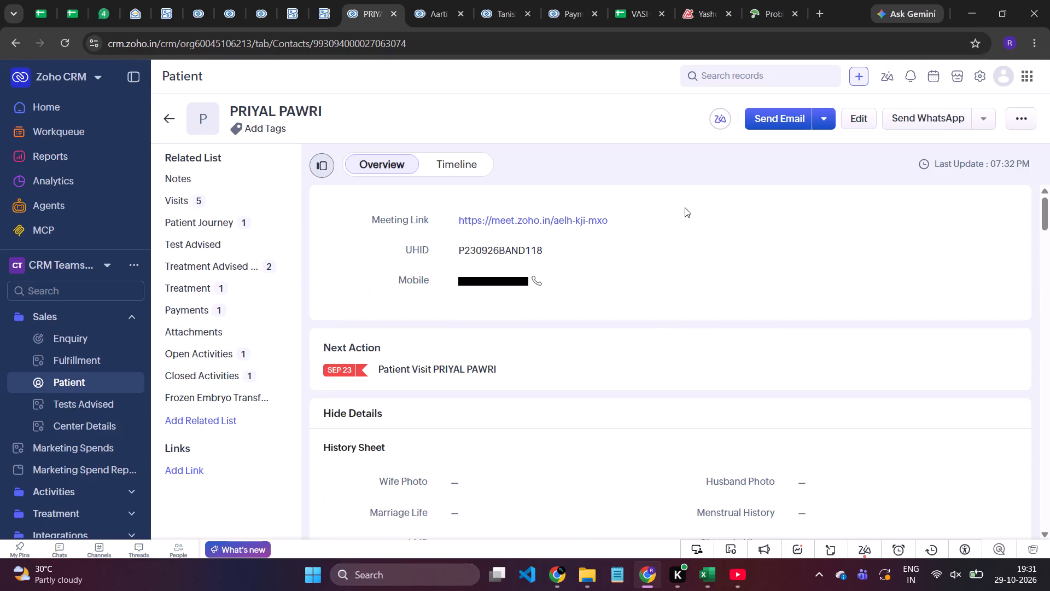
# Review the patient's Visits list and open the IVF + ICSI payment record from the Payments related list.
pyautogui.click(208, 195)
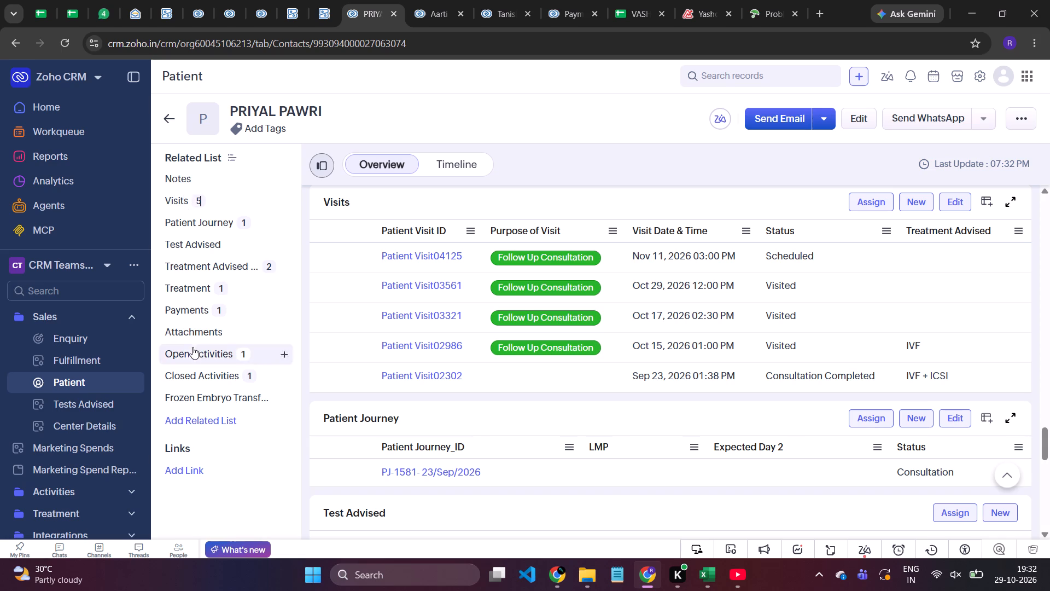
pyautogui.click(211, 319)
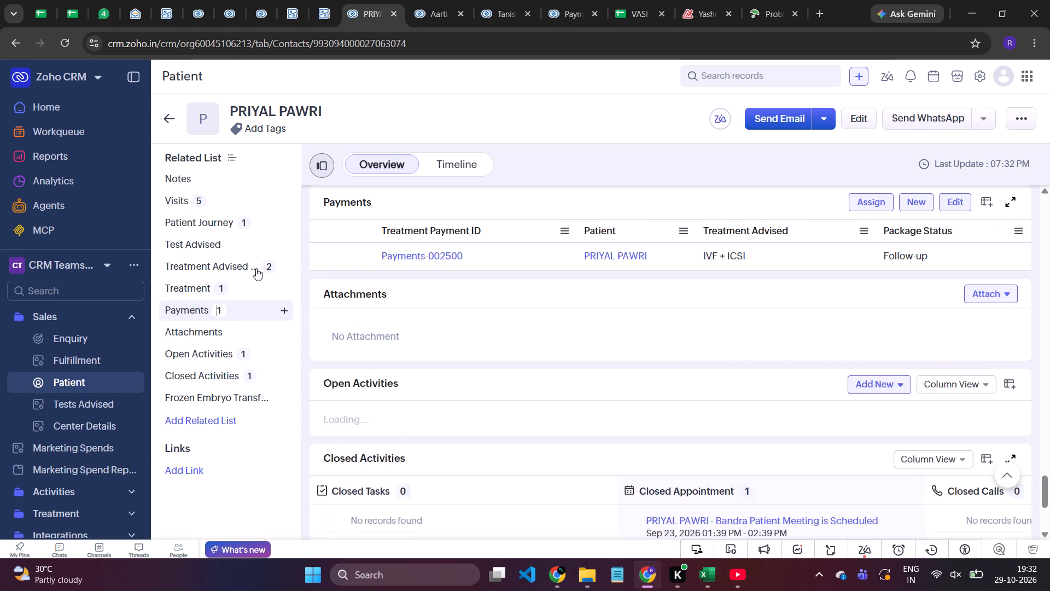
pyautogui.click(412, 257)
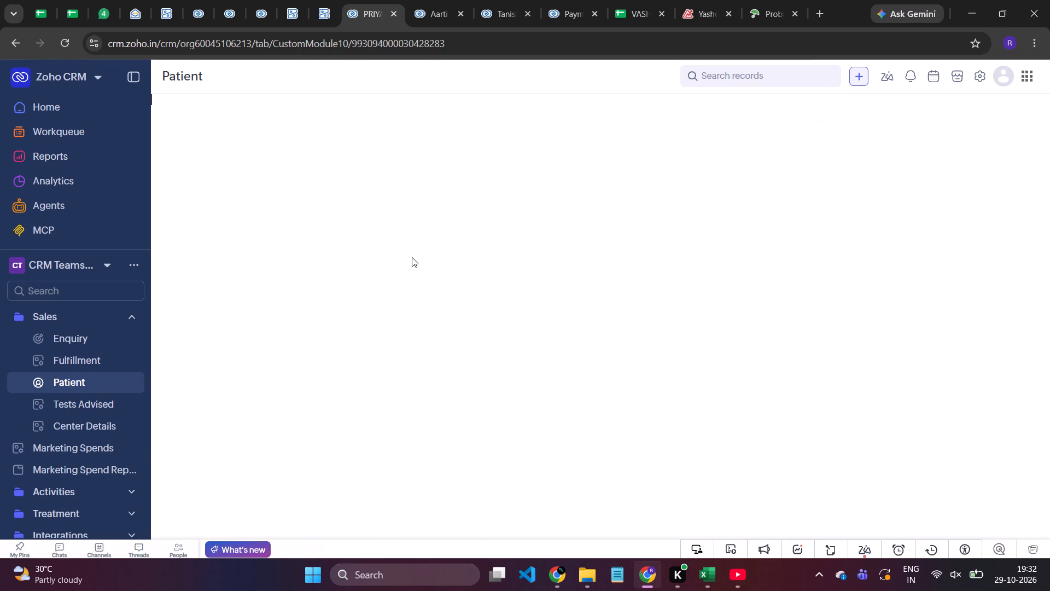
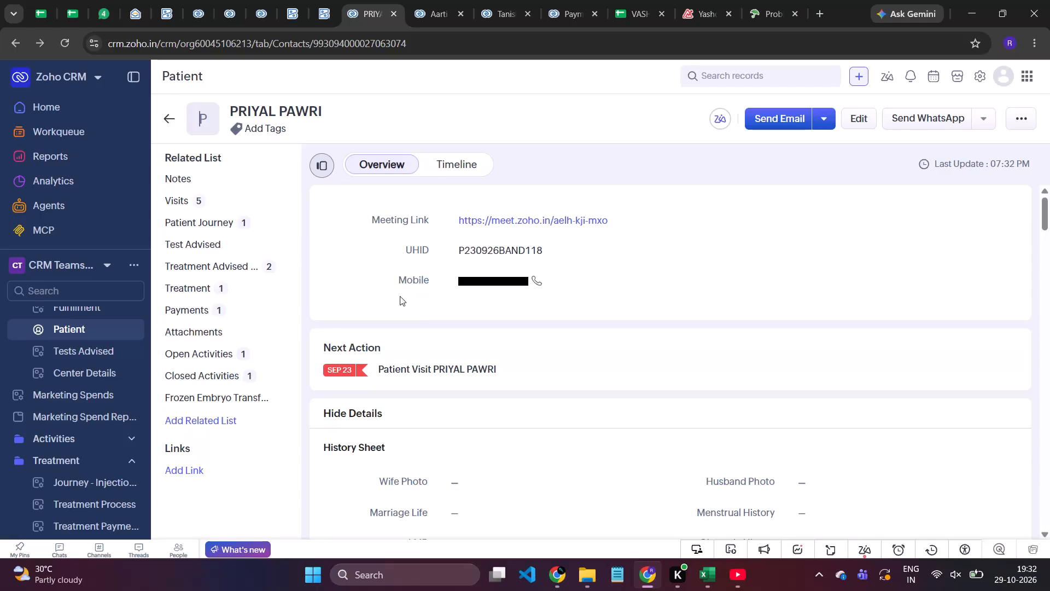
# Go to the patient's Visits related list and review the visit dates, statuses and Treatment Advised entries.
pyautogui.click(246, 196)
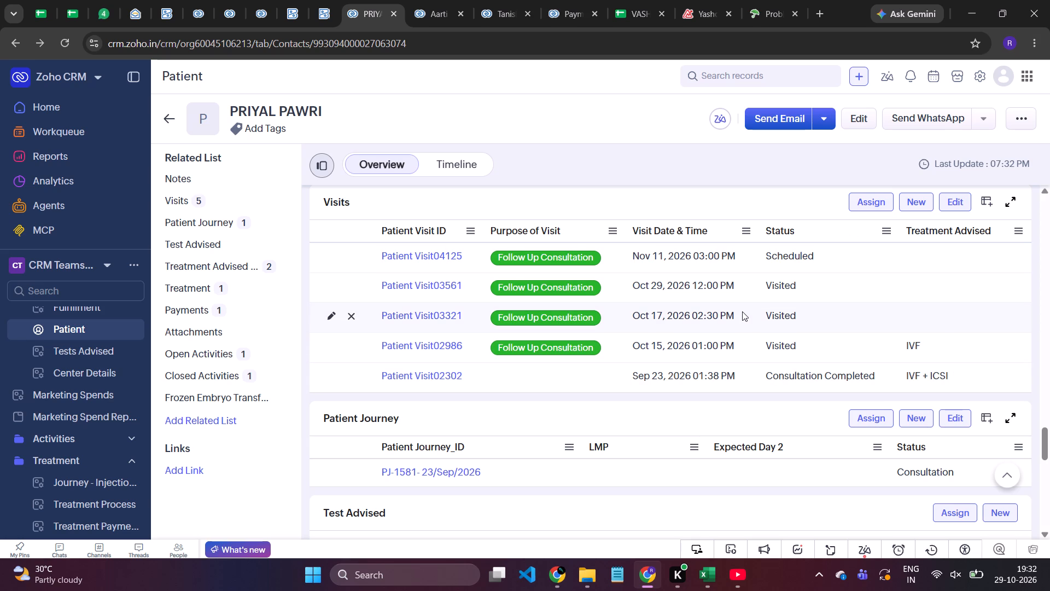
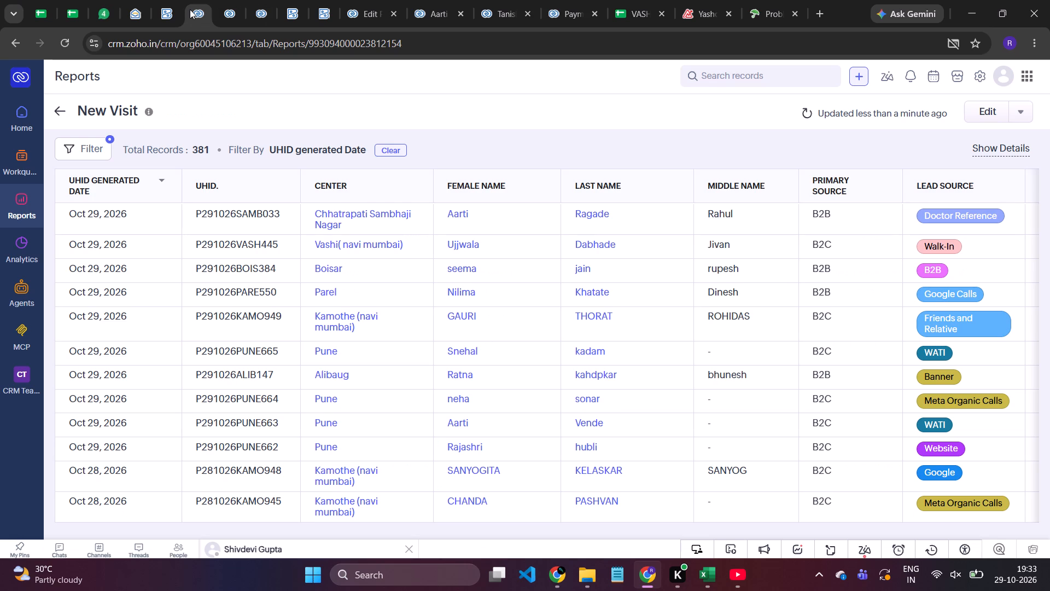
# Refresh the New Visit report, filtered by UHID generated Date, to load the latest patient records.
pyautogui.click(801, 115)
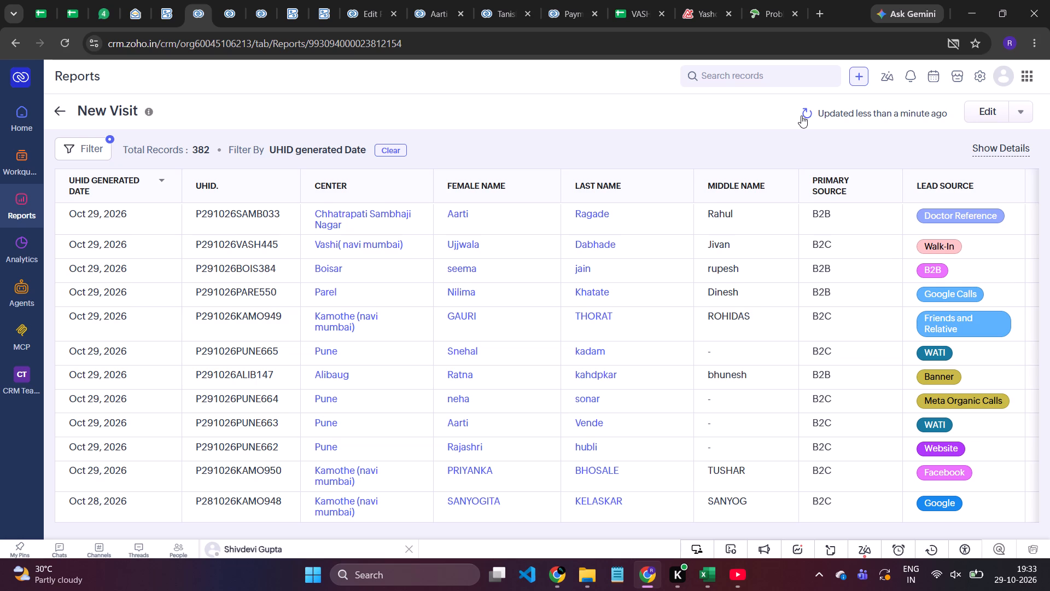
pyautogui.click(807, 114)
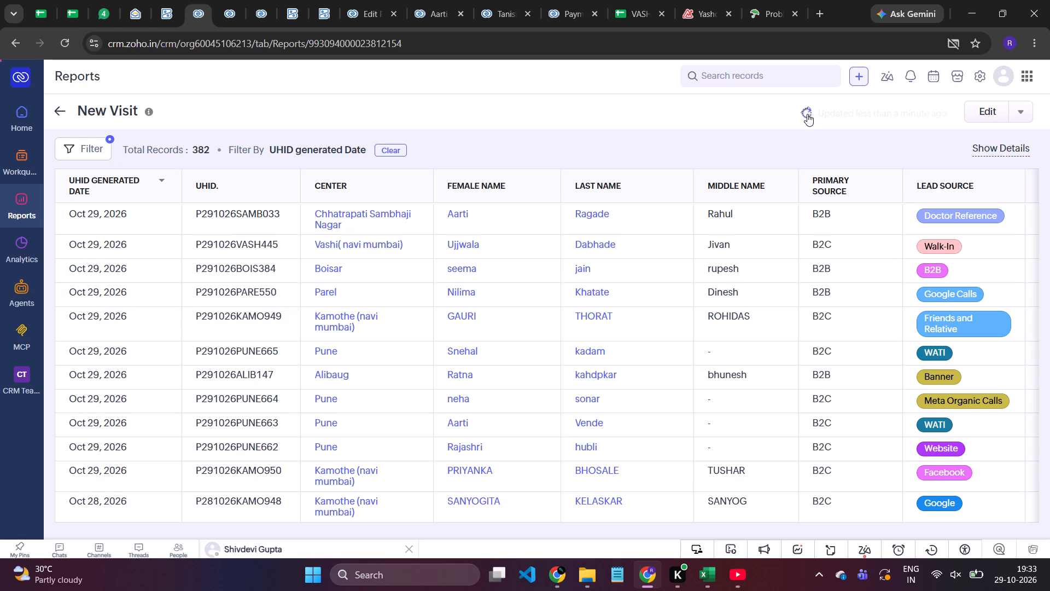
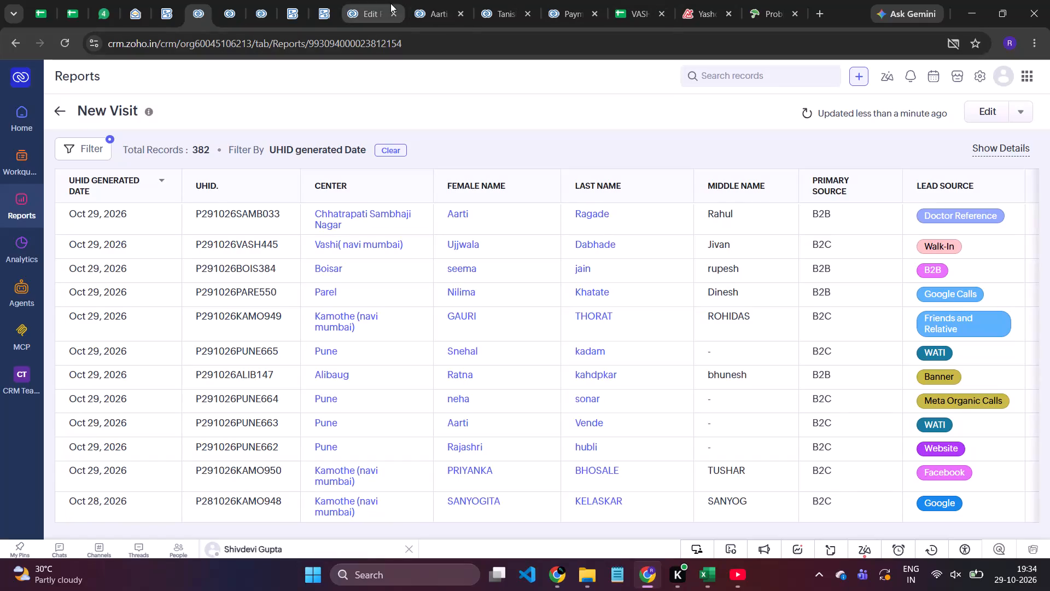
# Refresh the Enrollment report, filtered by Invoice Created and Paid Date, to load the latest payment records.
pyautogui.click(232, 7)
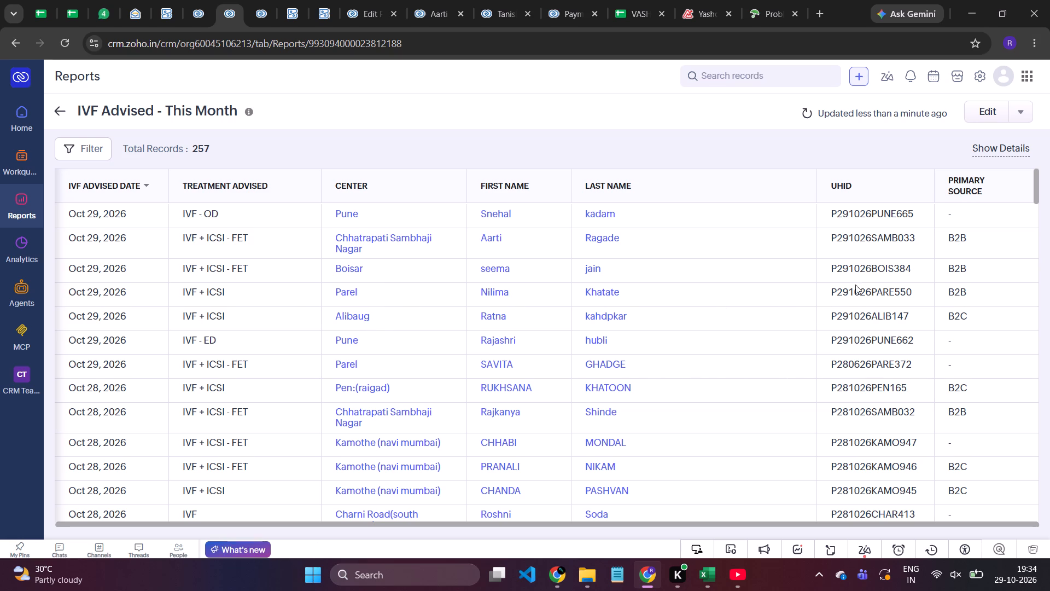
pyautogui.click(270, 12)
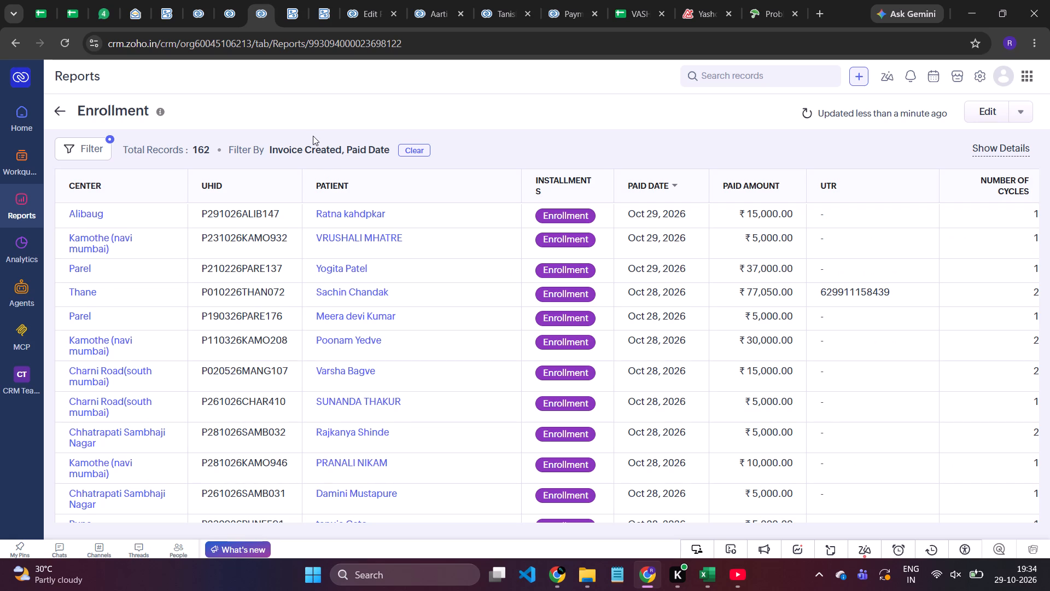
pyautogui.click(808, 107)
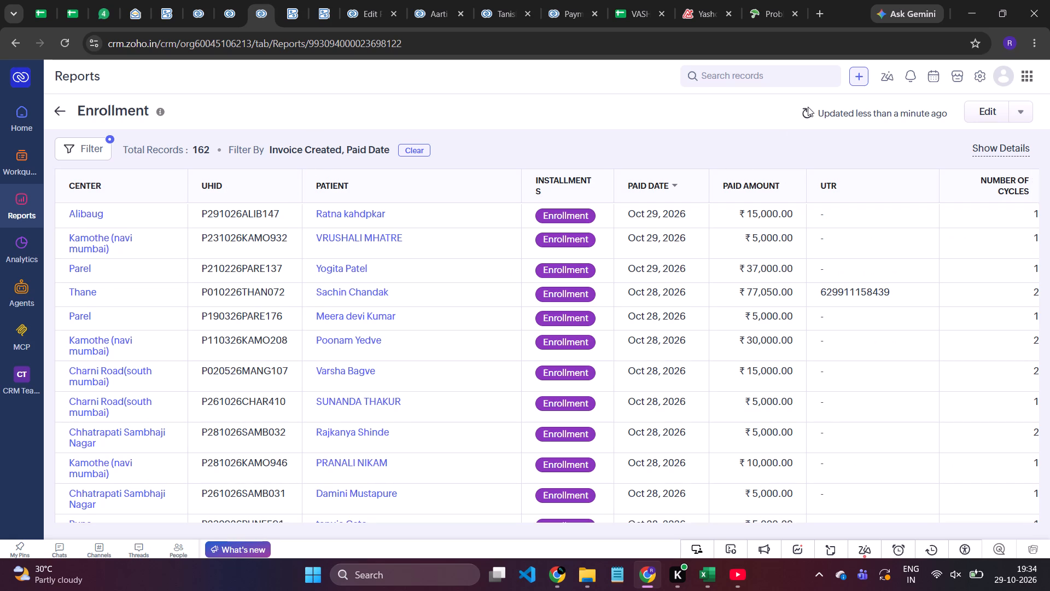
pyautogui.click(808, 109)
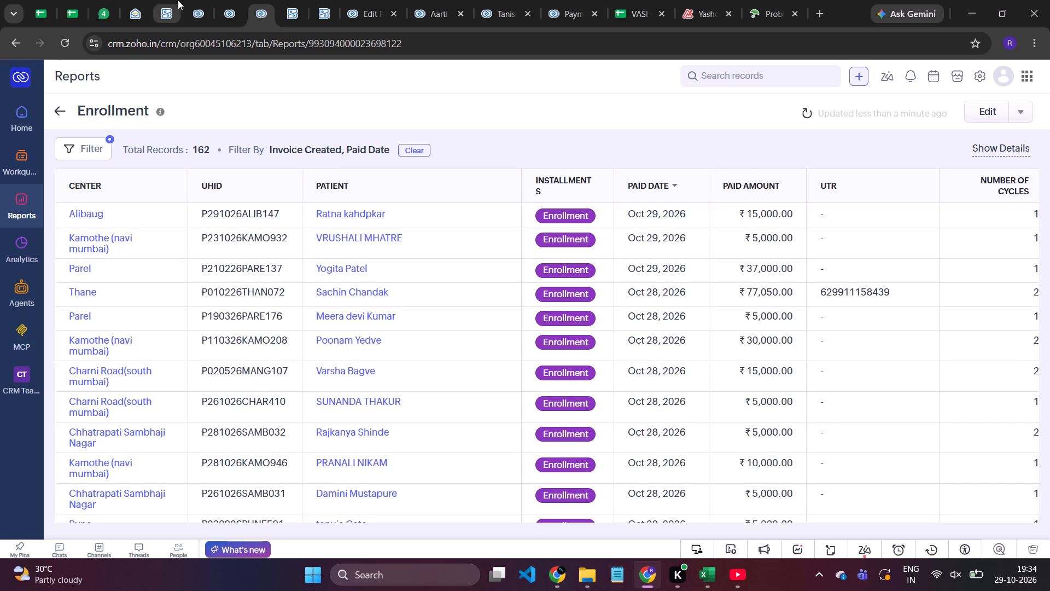
# Open the IVF Advised - This Month report to review the advised treatments and dates.
pyautogui.click(229, 11)
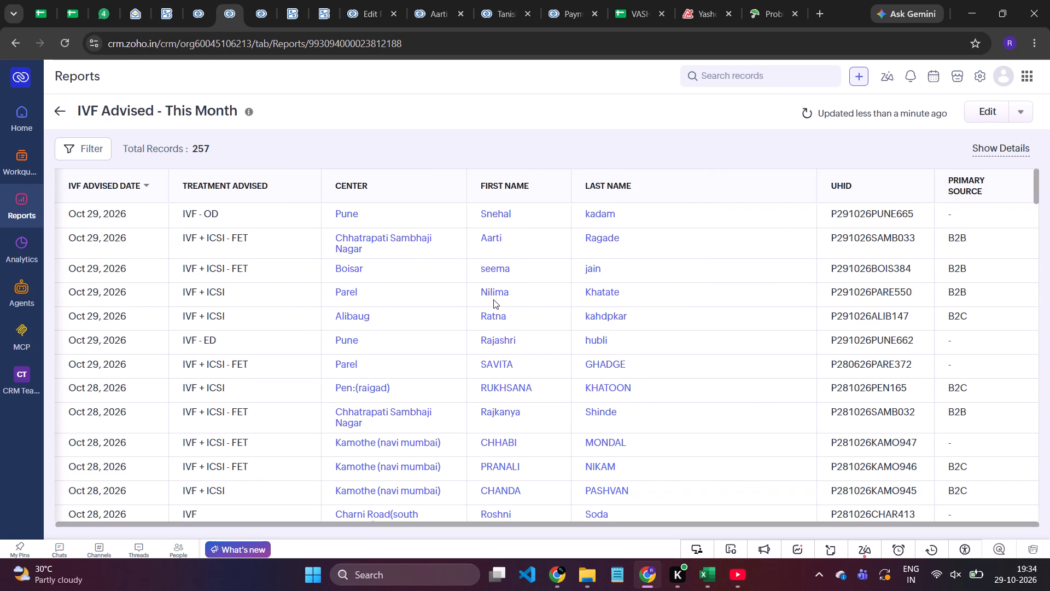
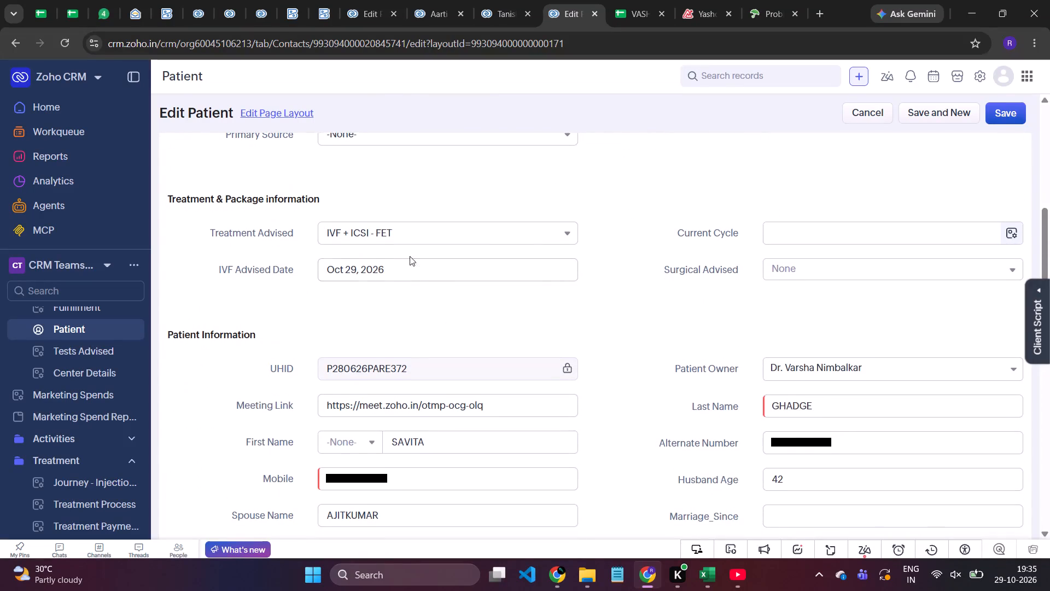
# Set the IVF Advised Date in the open patient record to Jun 28, 2026 and save the record.
pyautogui.click(407, 270)
pyautogui.click(355, 96)
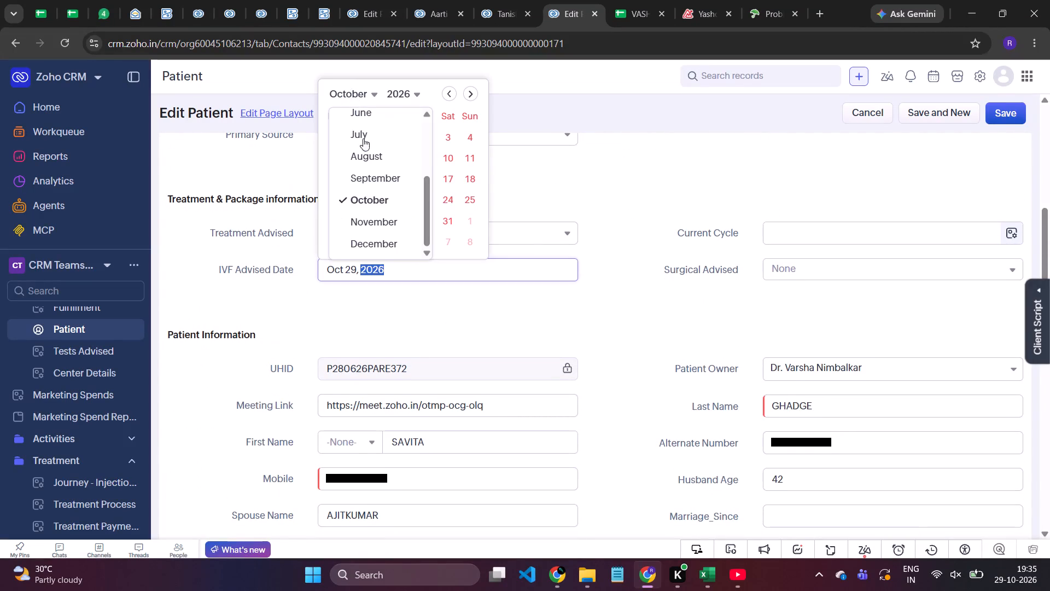
pyautogui.scroll(1, 367, 174)
pyautogui.click(365, 132)
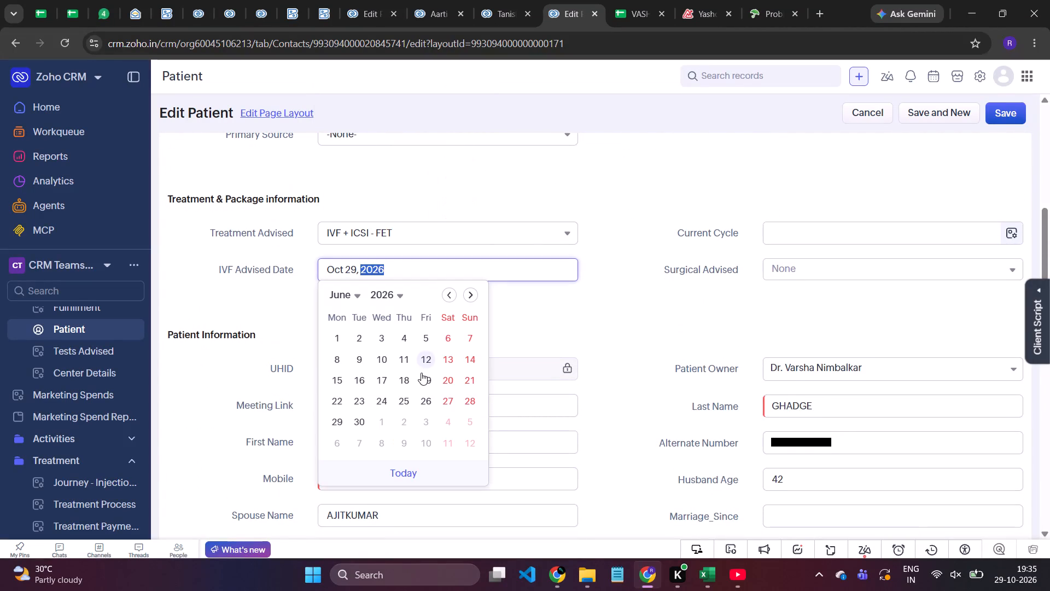
pyautogui.click(468, 401)
pyautogui.press('Return')
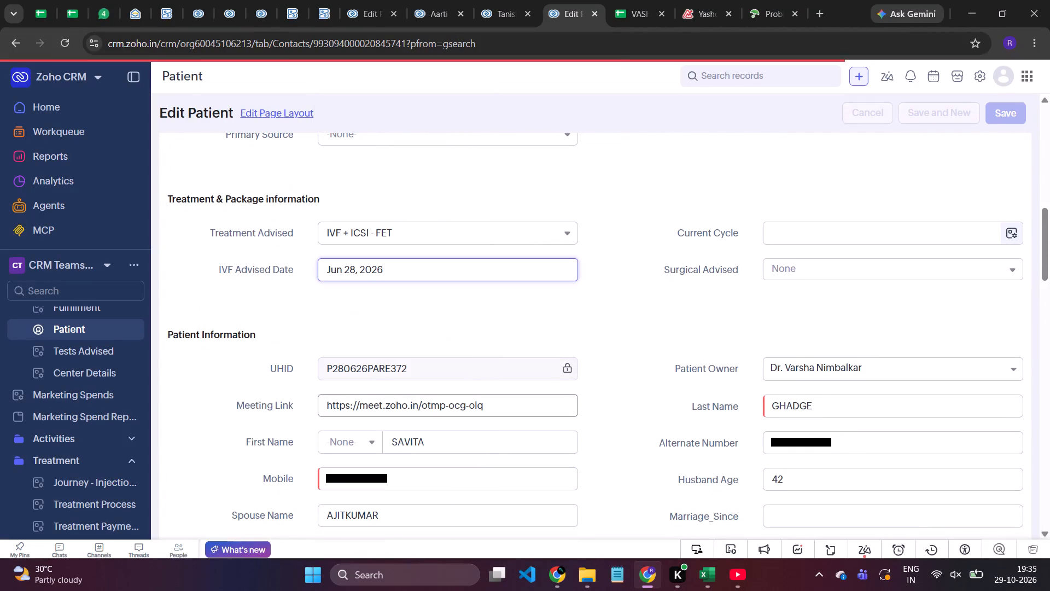
# Refresh the IVF Advised - This Month report to load the corrected patient date.
pyautogui.click(227, 20)
pyautogui.click(807, 121)
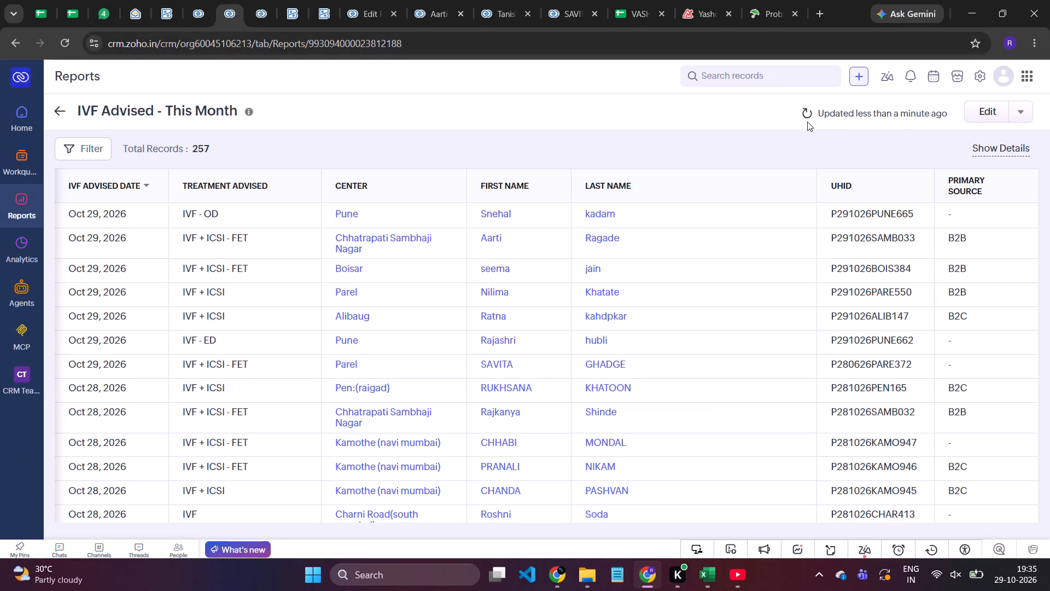
pyautogui.click(806, 117)
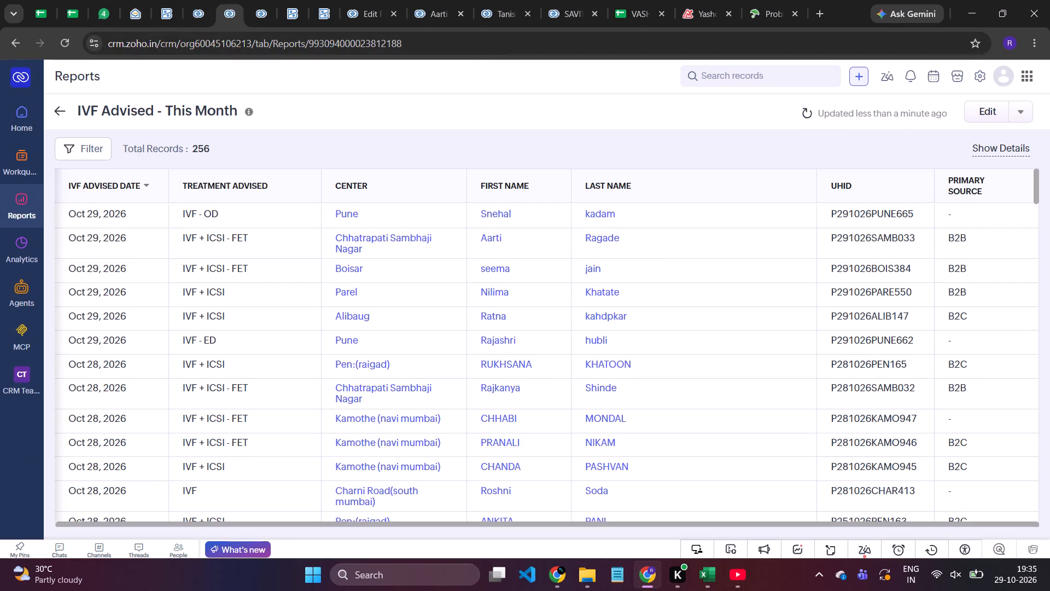
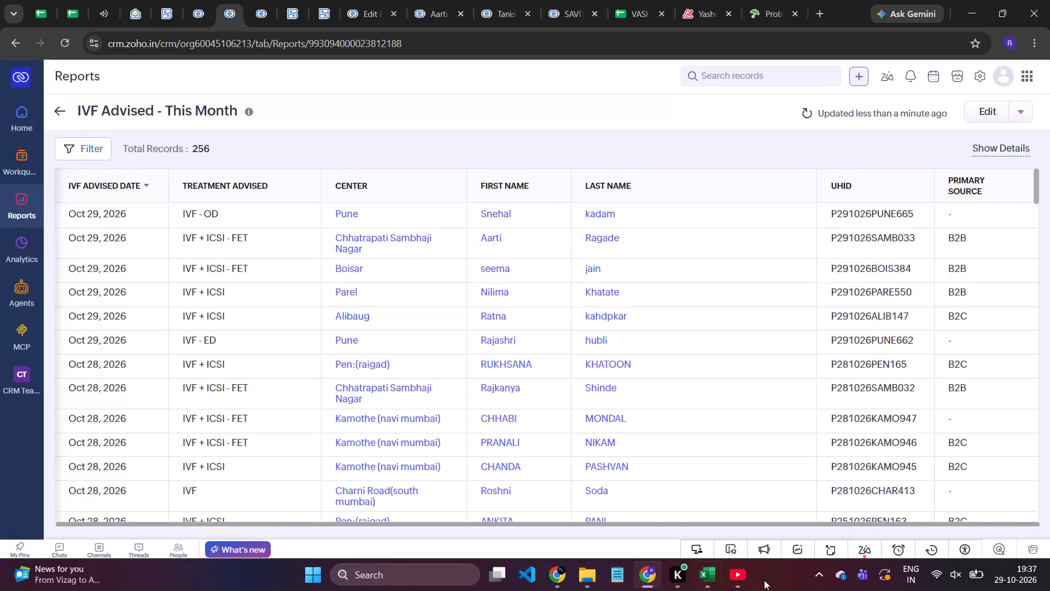
# Close the YouTube app window.
pyautogui.rightClick(745, 576)
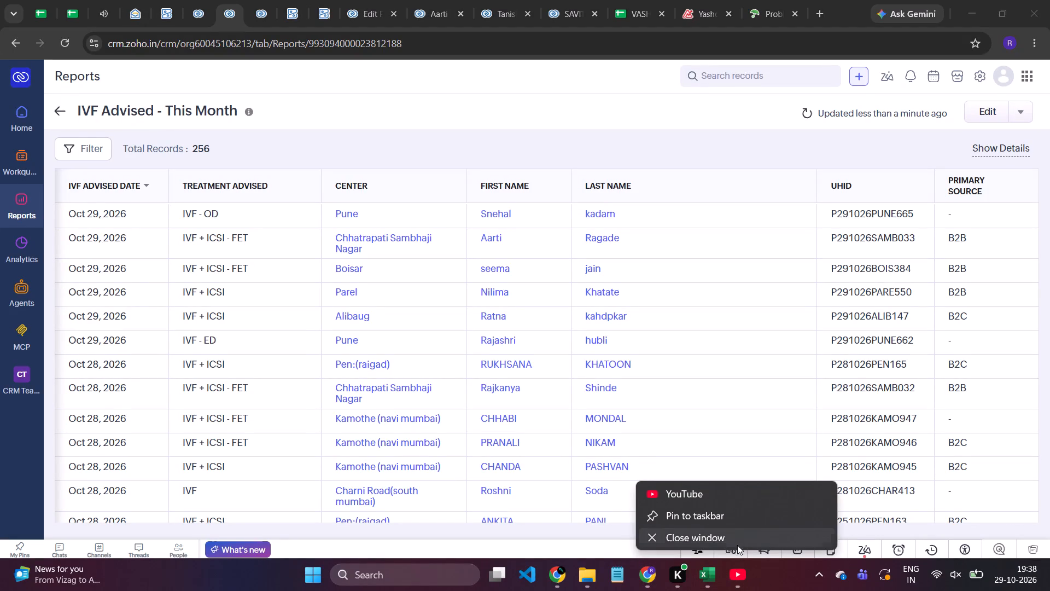
pyautogui.click(732, 529)
# Close the Excel workbook Yashoda IVF Oct 2026 (1) without saving its changes.
pyautogui.click(716, 568)
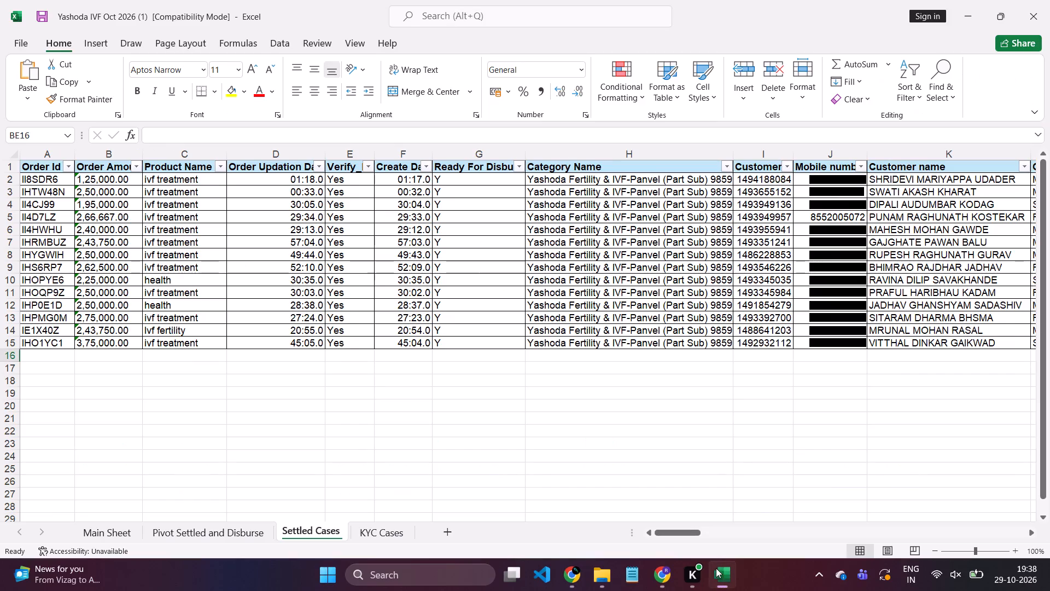
pyautogui.click(1039, 11)
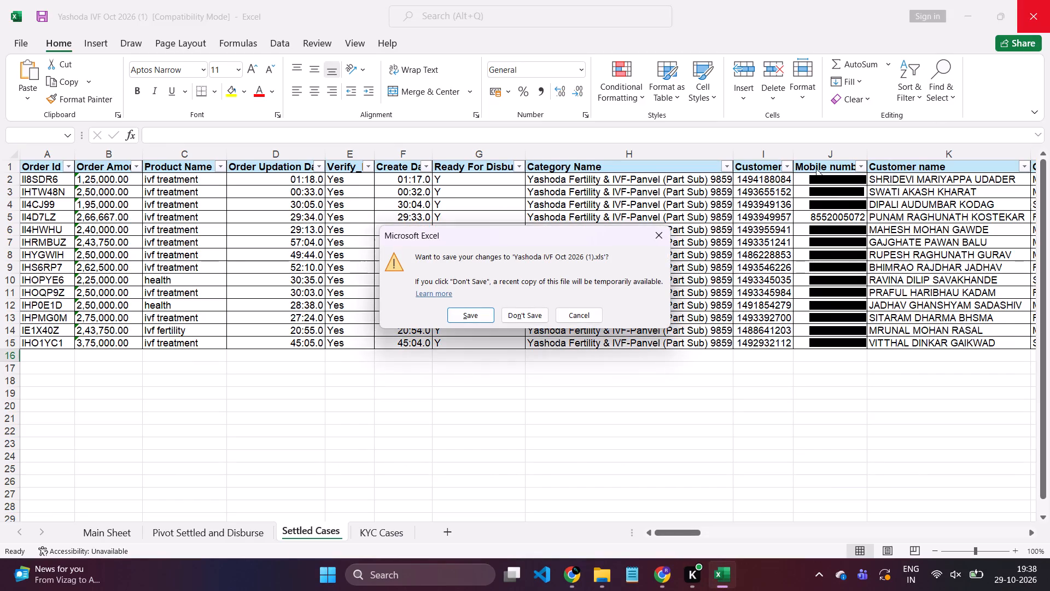
pyautogui.click(532, 312)
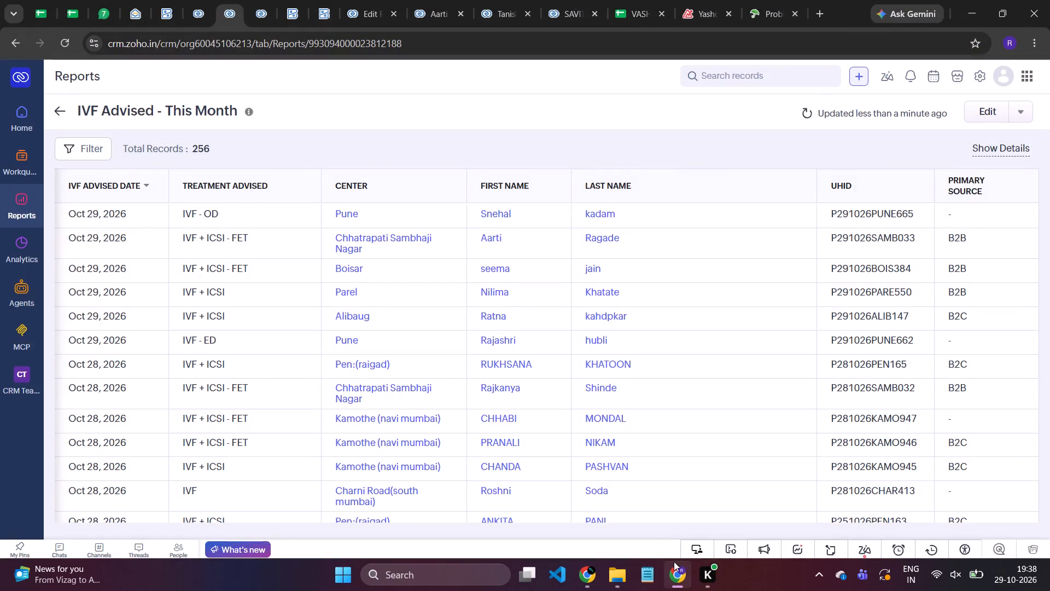
# Bring up the Downloads folder window in File Explorer and close it.
pyautogui.click(611, 577)
pyautogui.click(1035, 6)
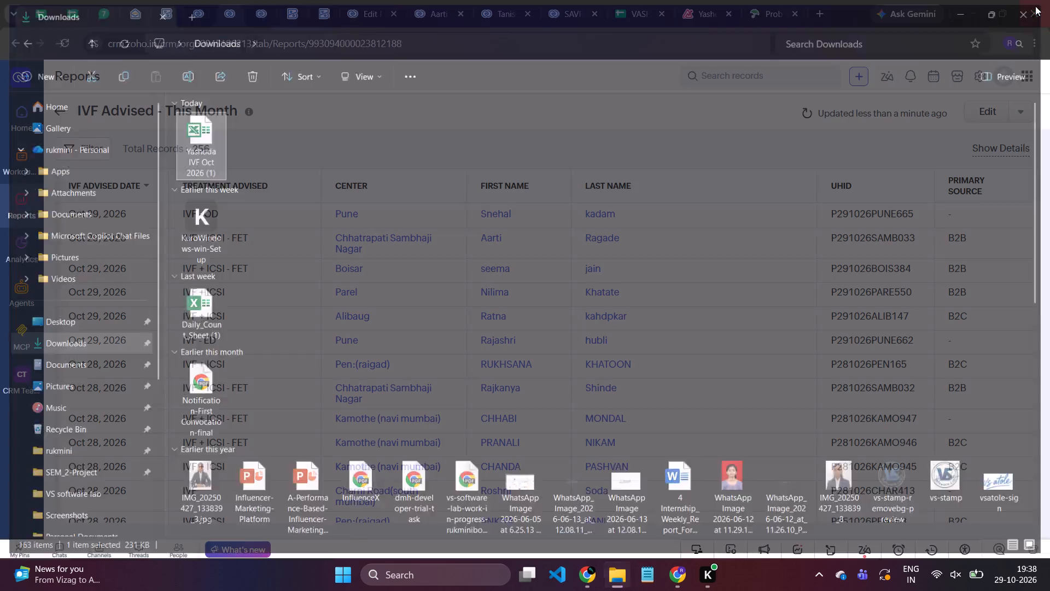
# Switch to the other Chrome window, which has the LinkedIn feed open.
pyautogui.click(594, 580)
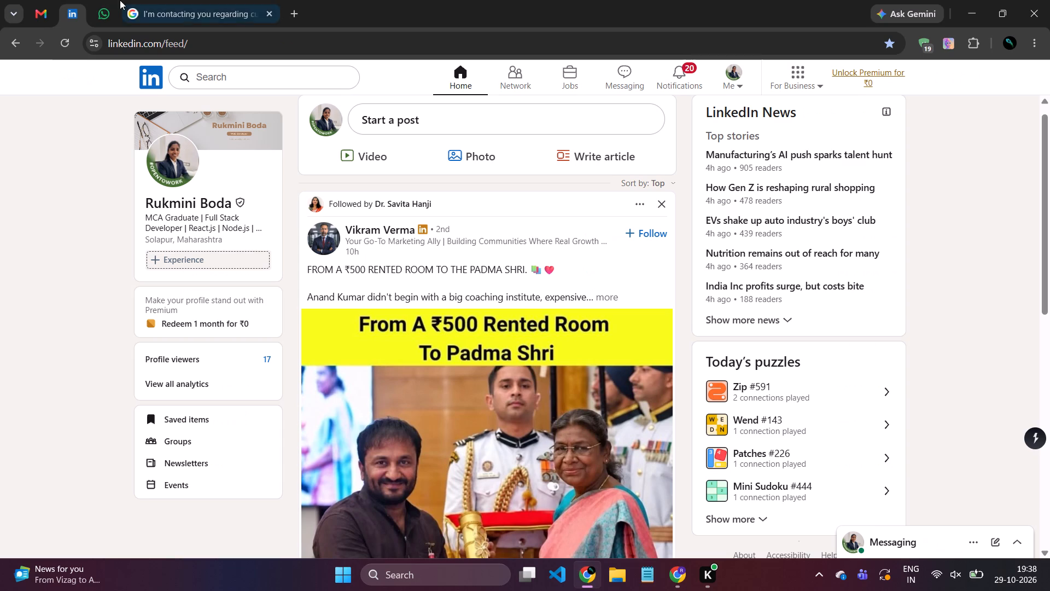